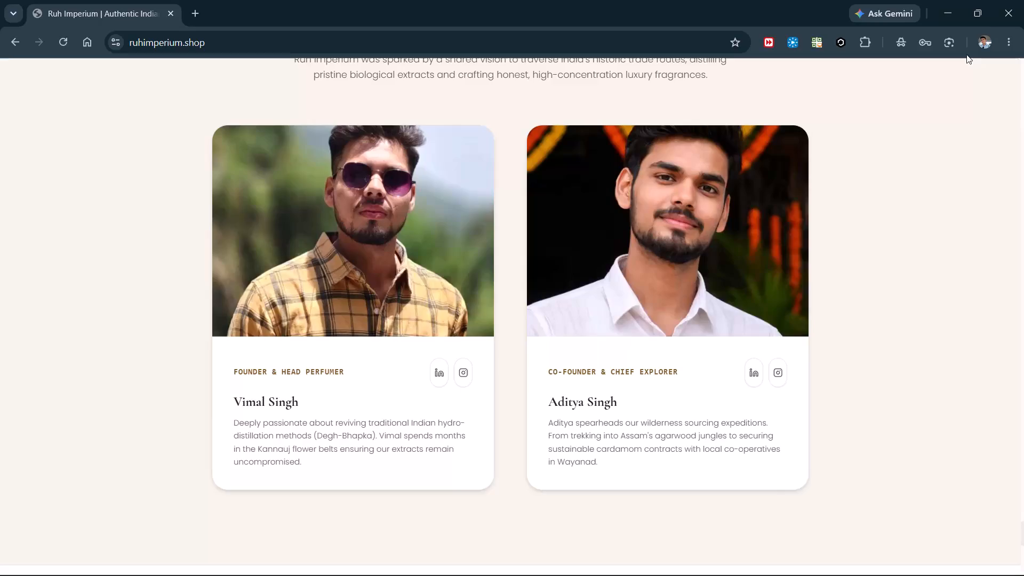
# Switch to the Hack4Tech browser profile and open its Gmail inbox.
pyautogui.click(986, 43)
pyautogui.click(866, 402)
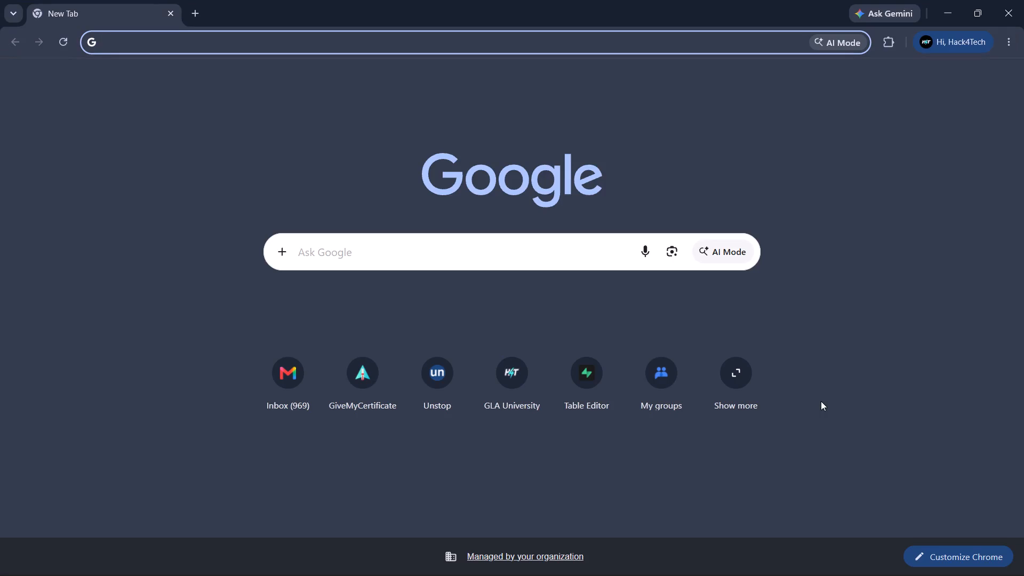
pyautogui.click(900, 79)
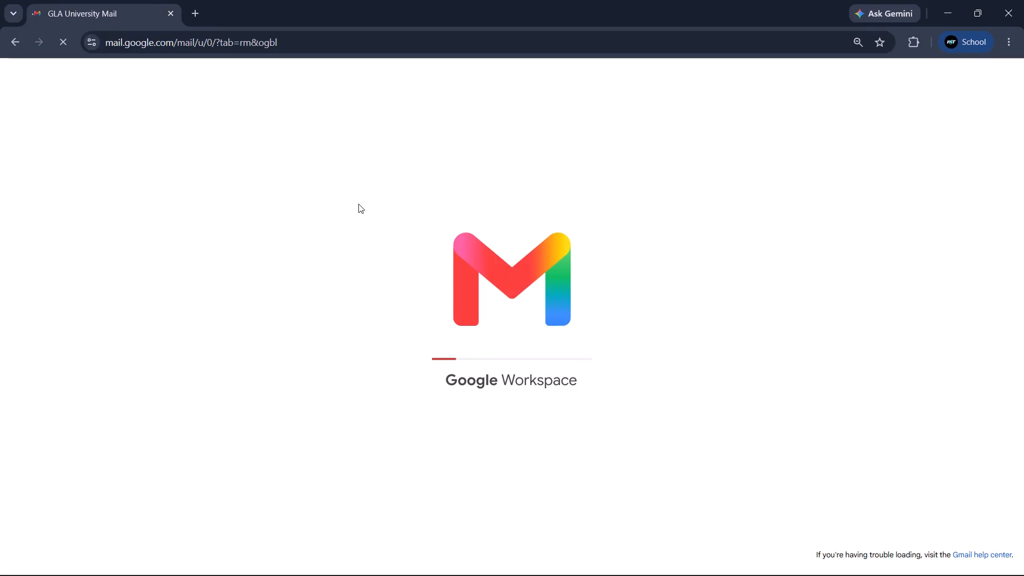
# Open the Windows quick settings to view the Wi-Fi connection.
pyautogui.click(905, 569)
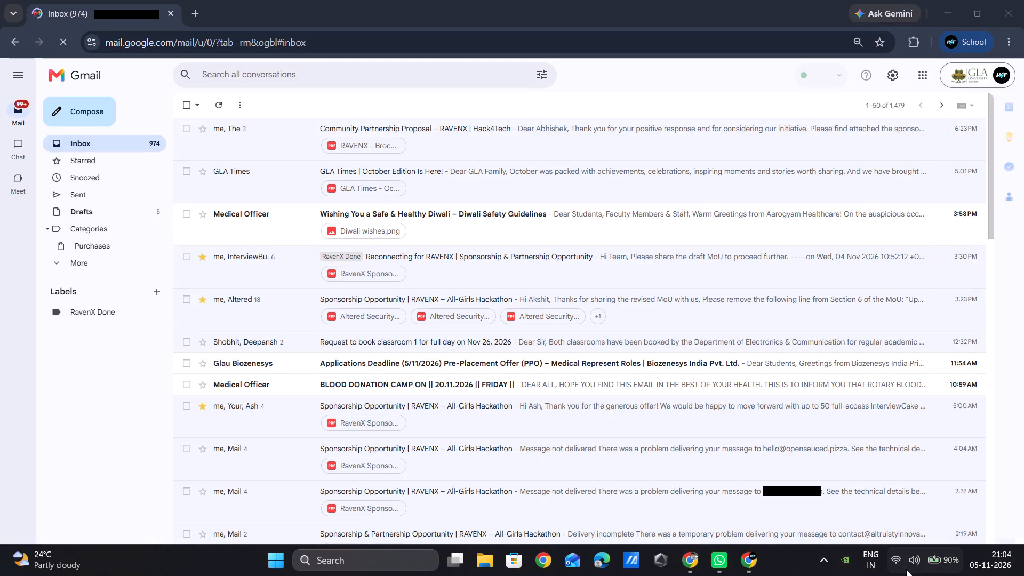
pyautogui.click(906, 570)
pyautogui.click(907, 569)
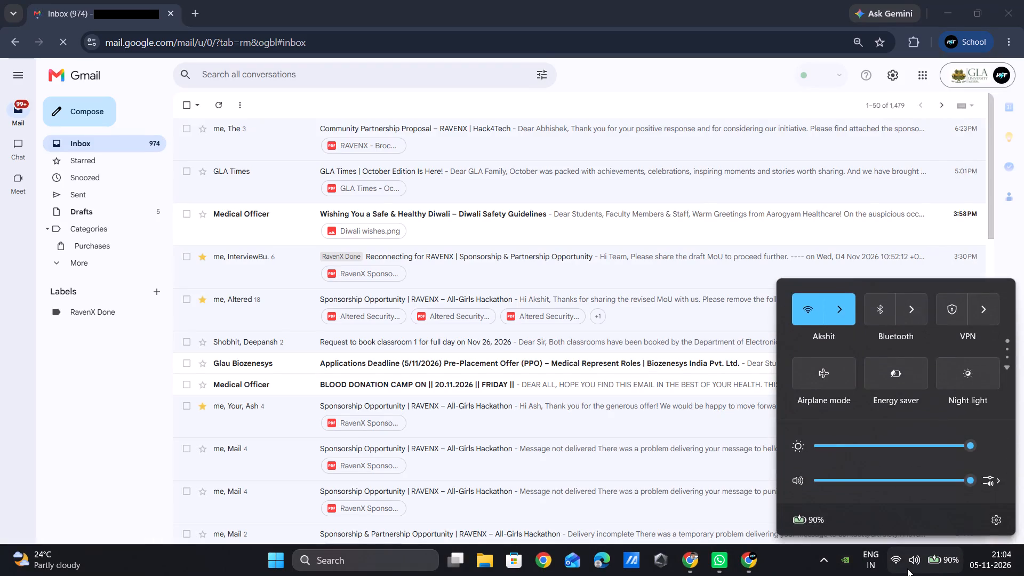
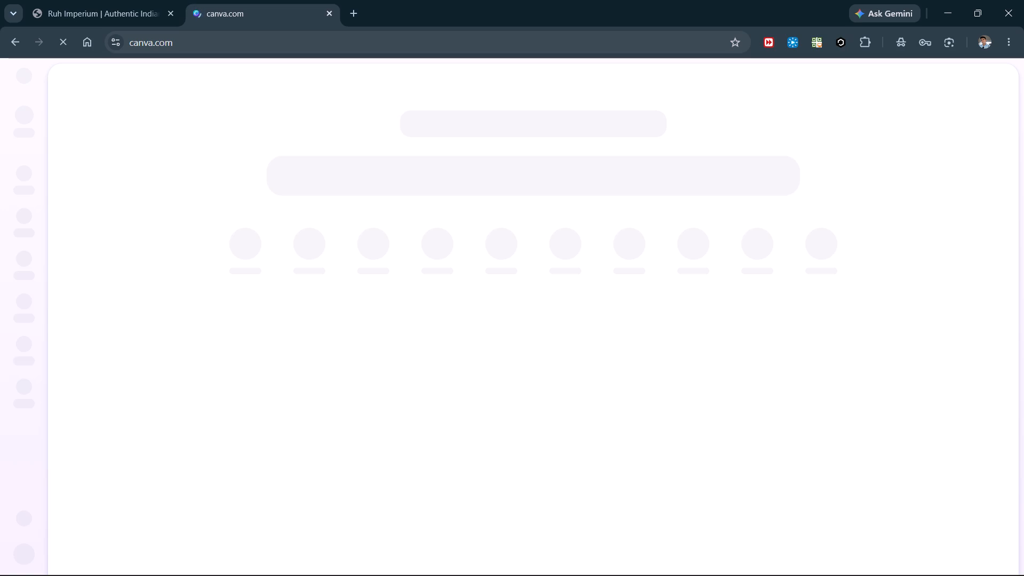
# Switch from Canva to the open Ruh Imperium website to view its founders section.
pyautogui.click(169, 0)
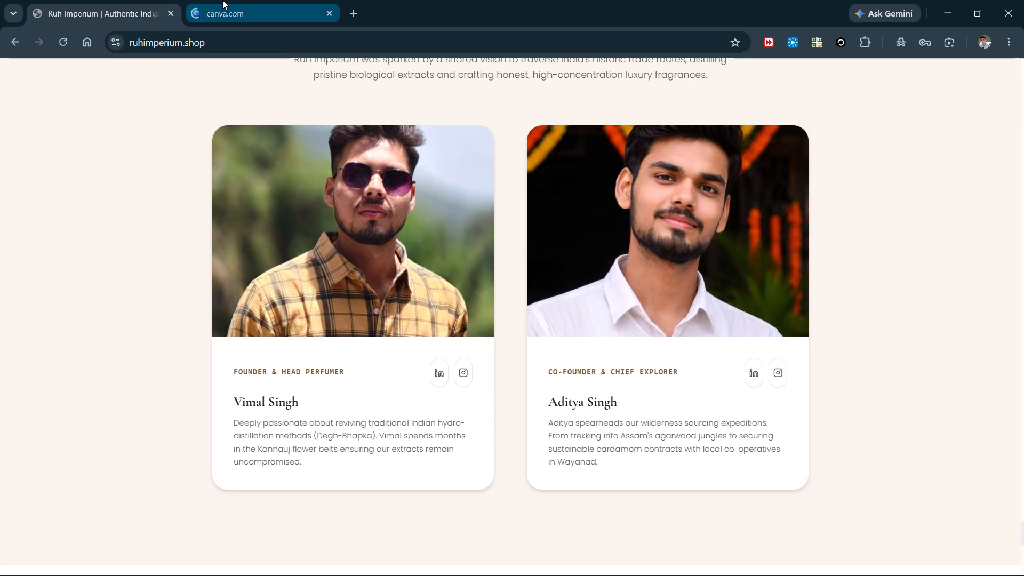
# Switch to the open Canva page and look through its home page for the recent designs.
pyautogui.click(228, 0)
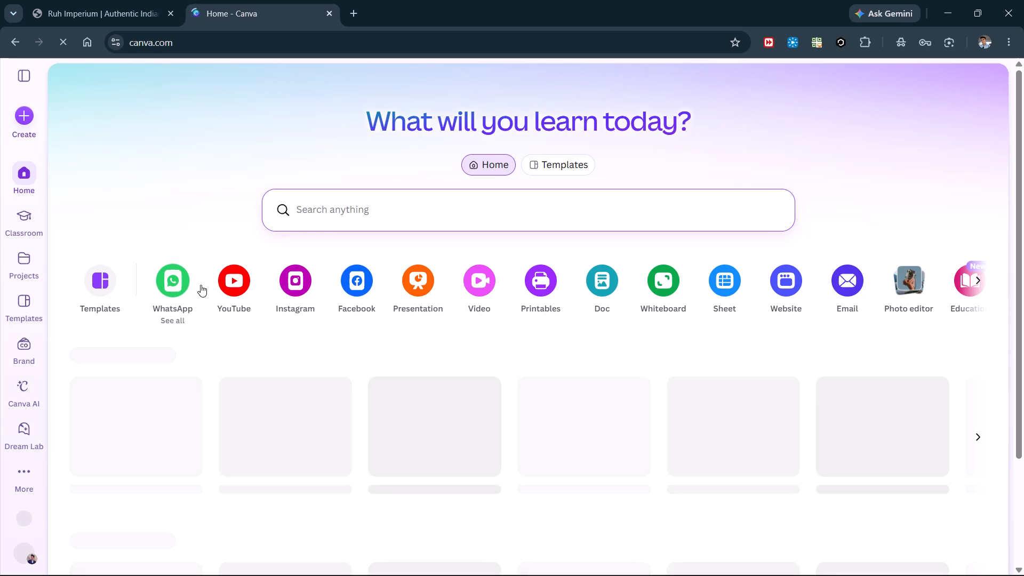
pyautogui.scroll(-6, 408, 366)
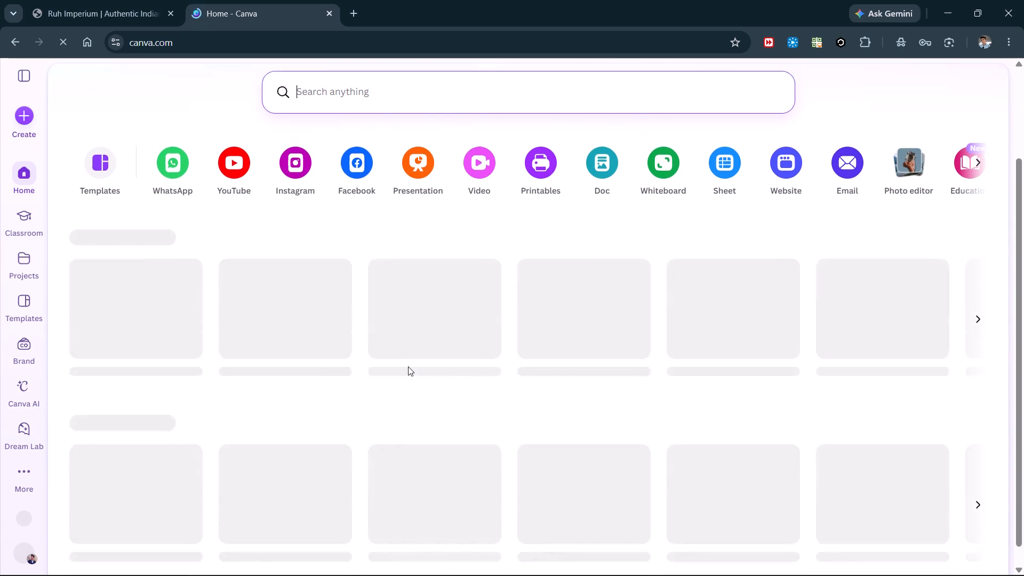
pyautogui.scroll(-1, 408, 366)
# Switch from Canva back to the founders section of the Ruh Imperium website.
pyautogui.click(145, 0)
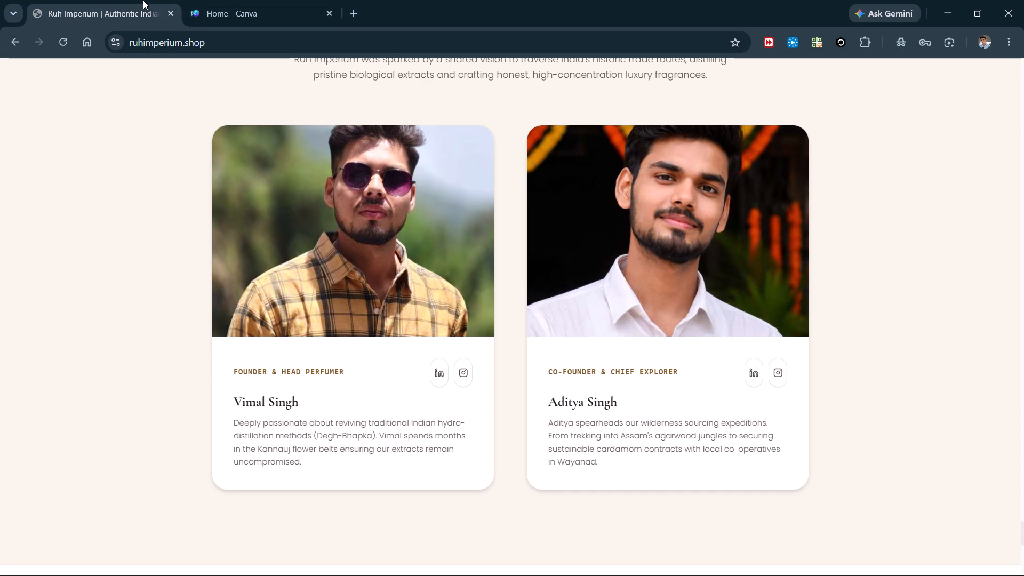
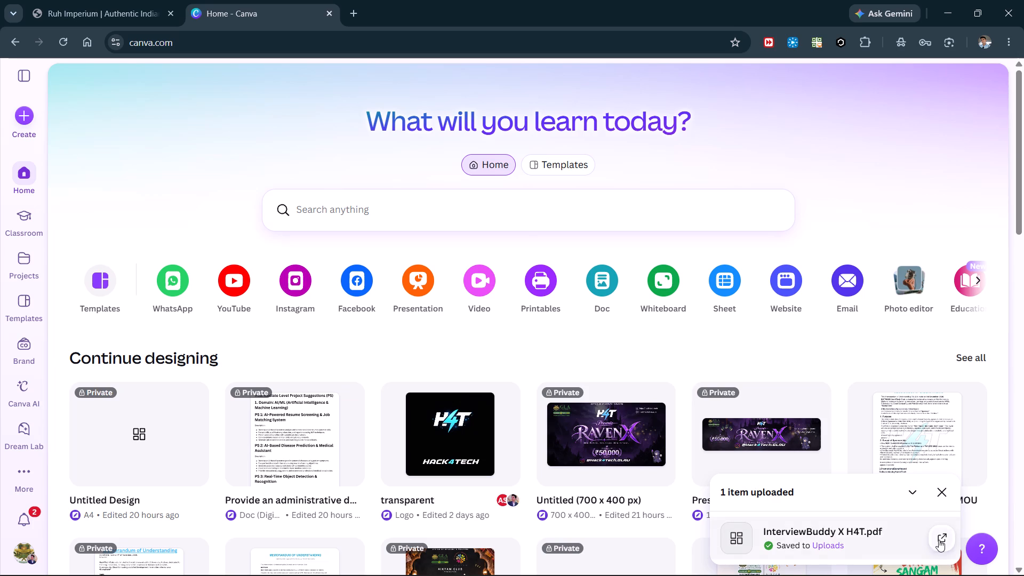
# Open the uploaded InterviewBuddy X H4T.pdf as an editable design.
pyautogui.click(940, 540)
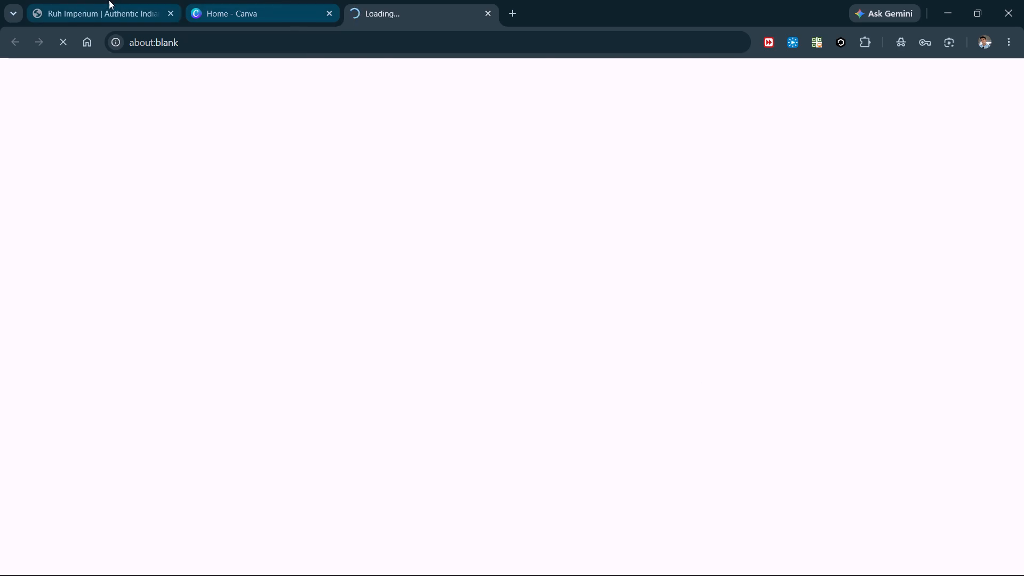
pyautogui.click(106, 0)
pyautogui.click(210, 0)
pyautogui.click(389, 0)
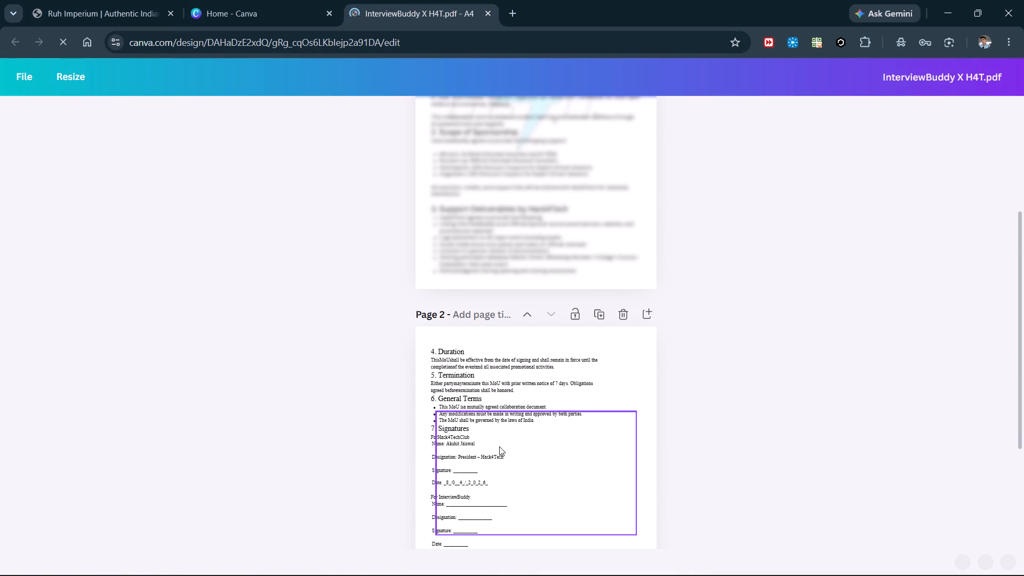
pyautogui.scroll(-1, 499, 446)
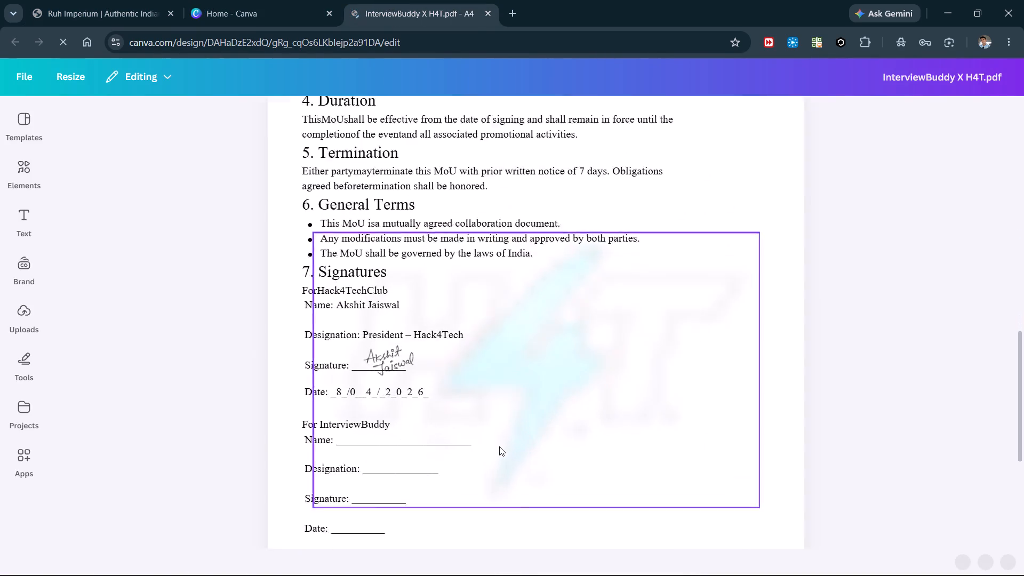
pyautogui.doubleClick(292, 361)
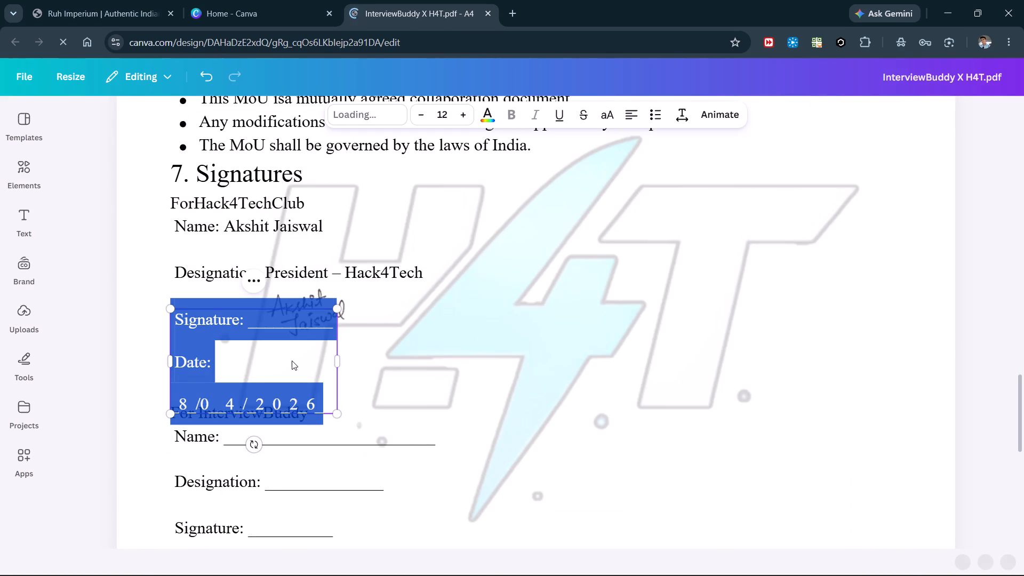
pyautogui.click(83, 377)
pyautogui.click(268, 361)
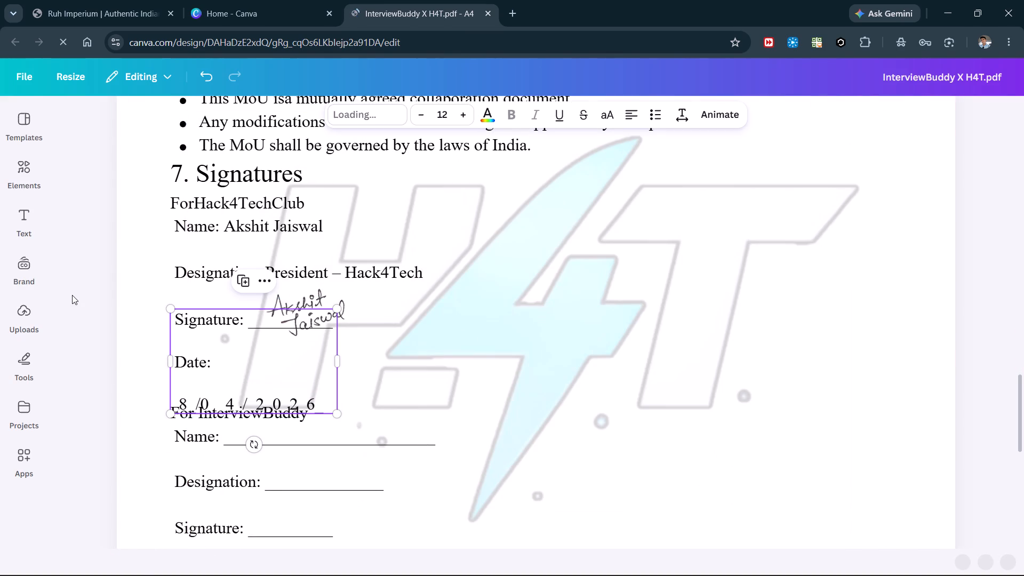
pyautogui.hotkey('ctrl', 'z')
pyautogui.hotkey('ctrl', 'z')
# Review both pages of the Memorandum of Understanding, from its opening and sponsorship terms through to the signatures section.
pyautogui.scroll(1, 72, 295)
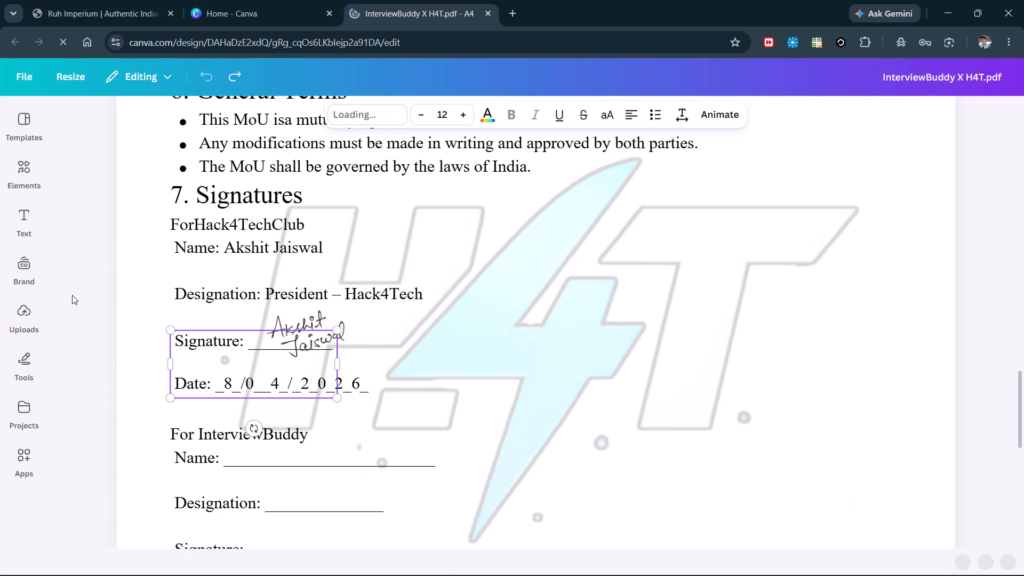
pyautogui.scroll(8, 72, 295)
pyautogui.hscroll(1, 72, 295)
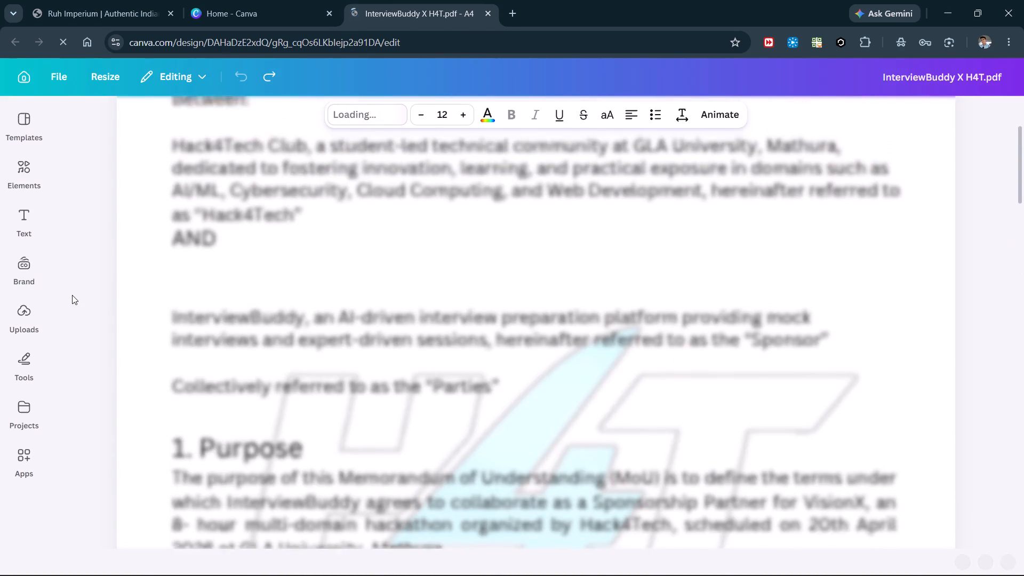
pyautogui.hscroll(1, 72, 295)
pyautogui.scroll(-1, 72, 295)
pyautogui.scroll(1, 72, 295)
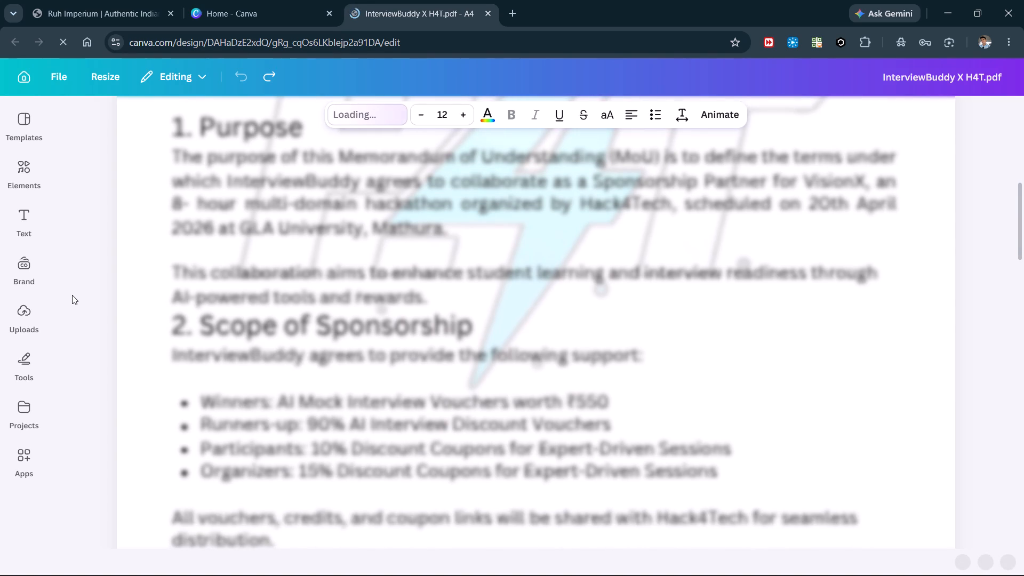
pyautogui.scroll(6, 72, 295)
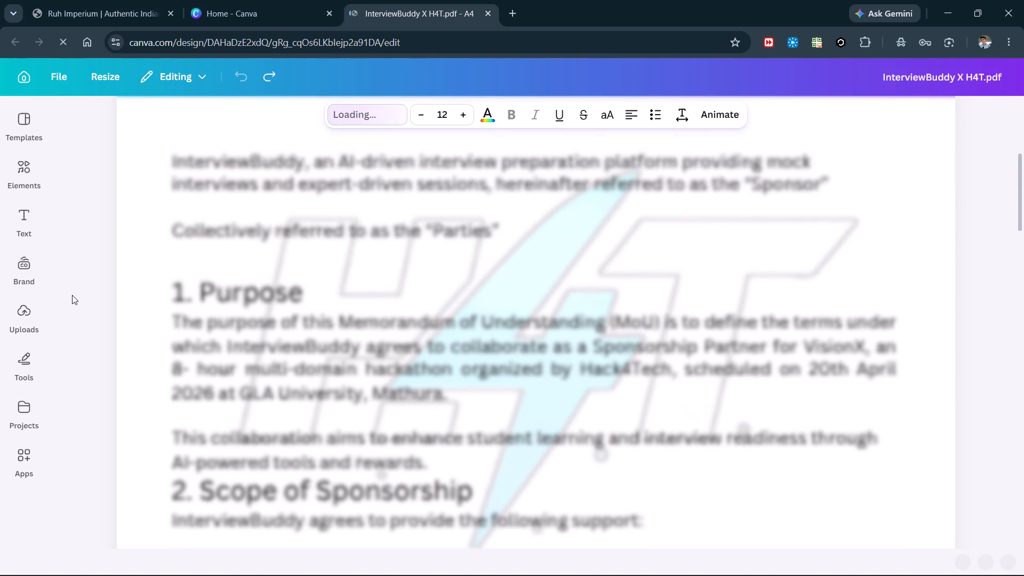
pyautogui.scroll(5, 72, 295)
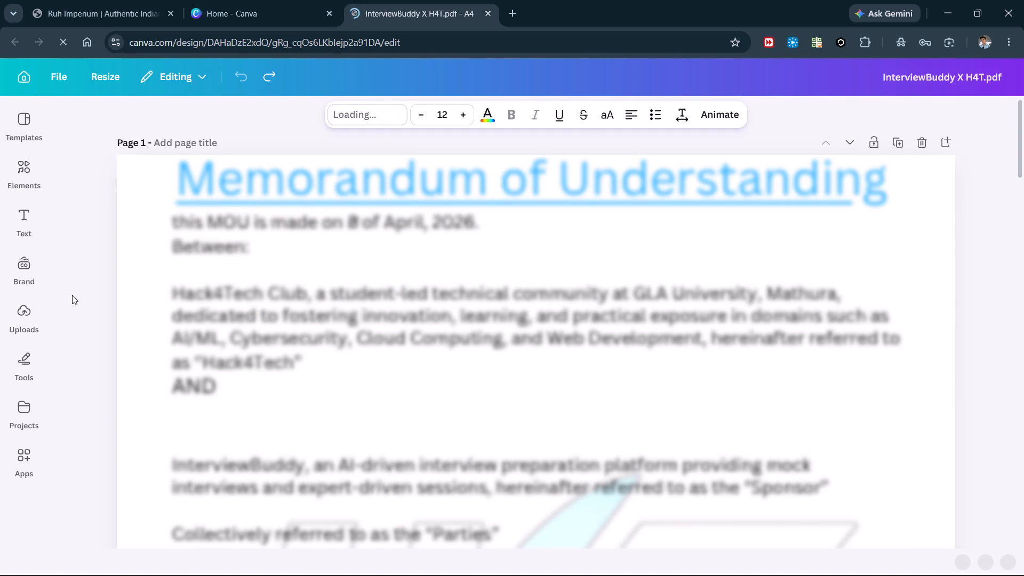
pyautogui.scroll(-6, 359, 413)
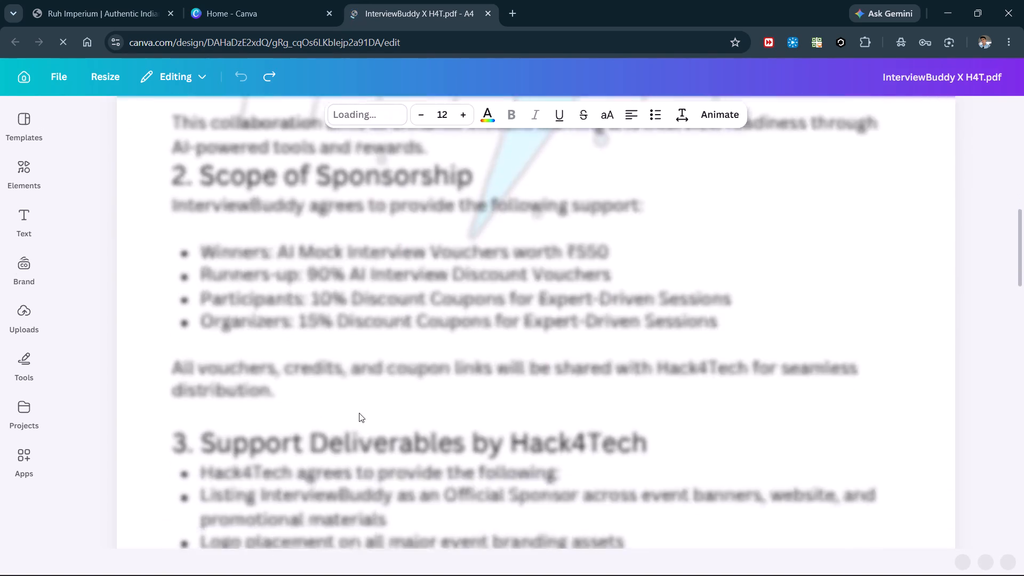
pyautogui.scroll(-8, 359, 413)
pyautogui.scroll(3, 359, 413)
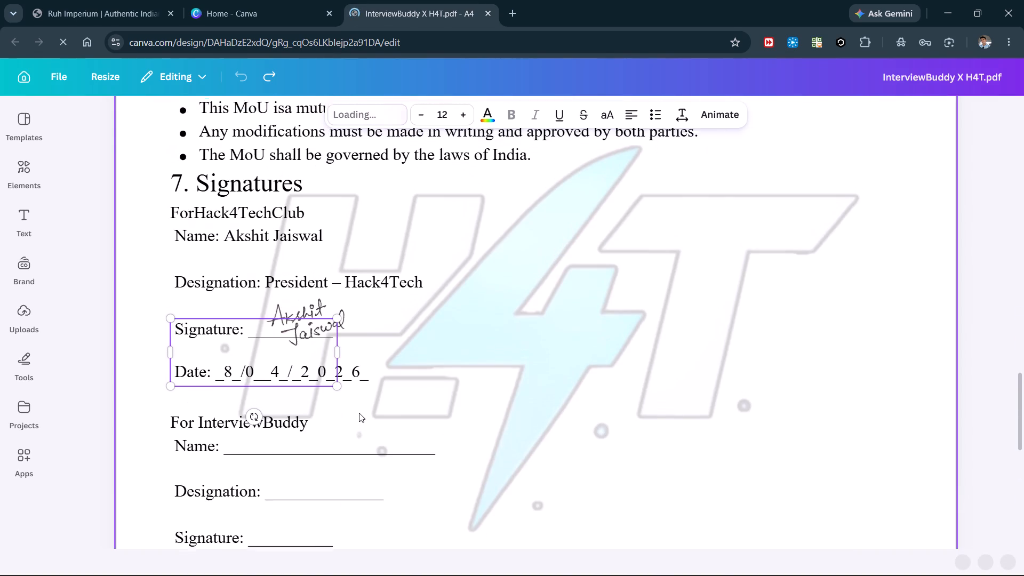
pyautogui.scroll(4, 359, 413)
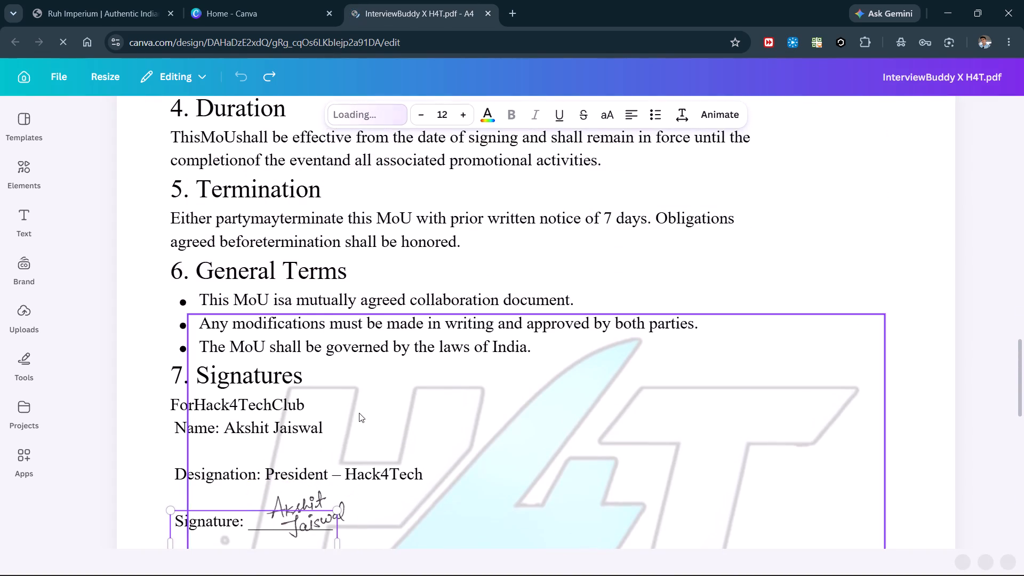
pyautogui.scroll(3, 359, 413)
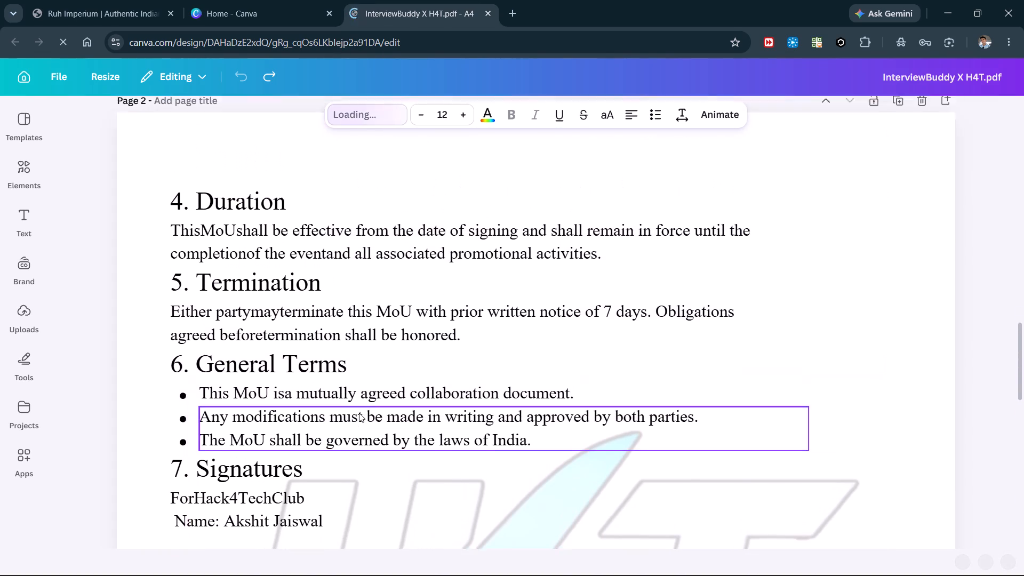
pyautogui.scroll(3, 359, 413)
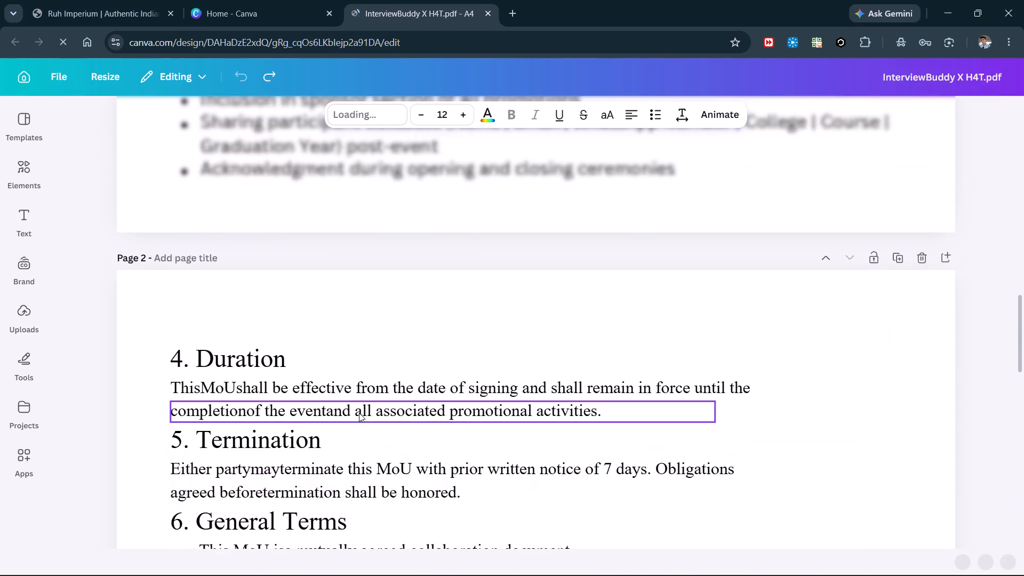
pyautogui.scroll(3, 359, 413)
pyautogui.scroll(5, 398, 345)
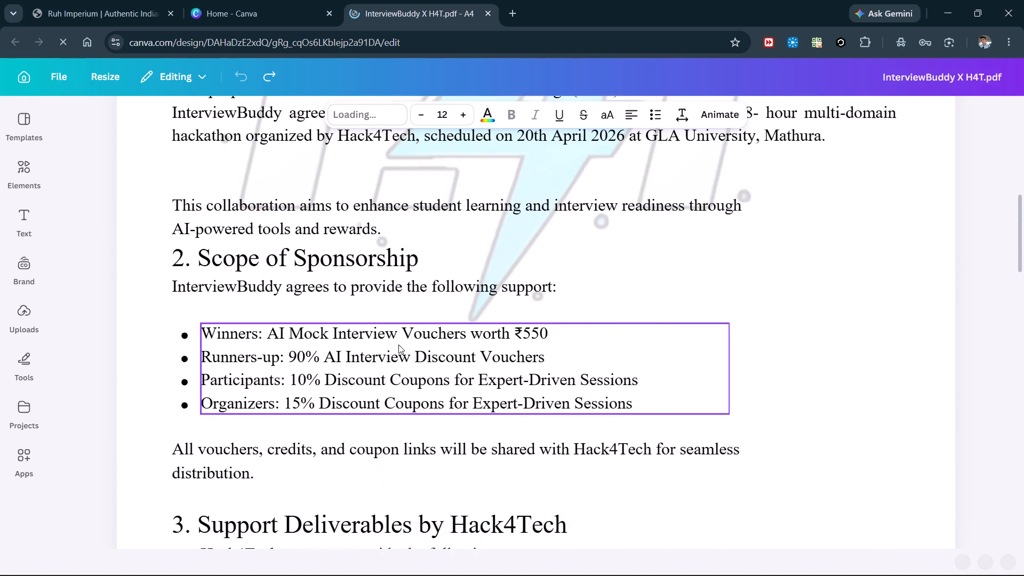
pyautogui.scroll(2, 398, 345)
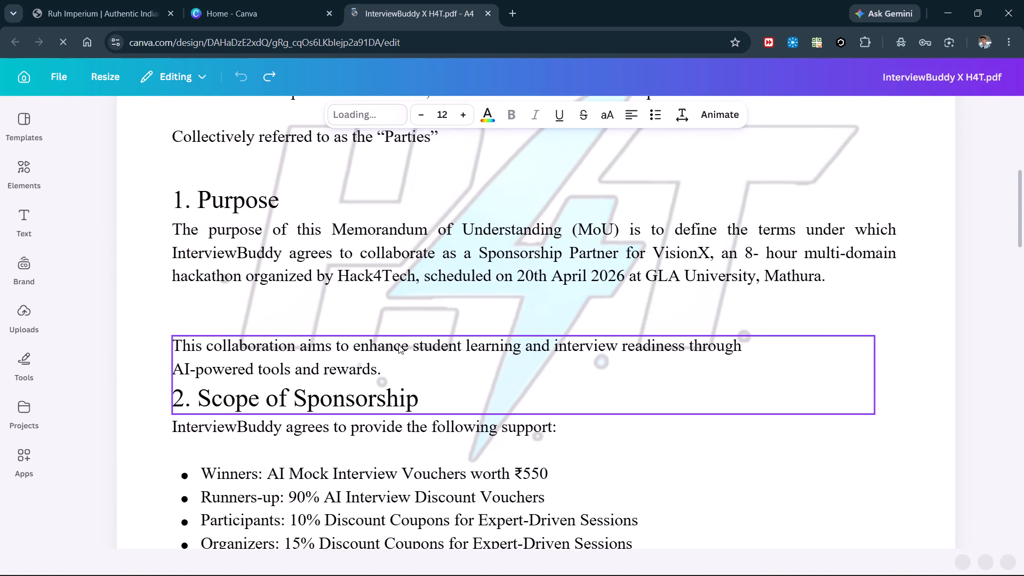
pyautogui.scroll(3, 398, 345)
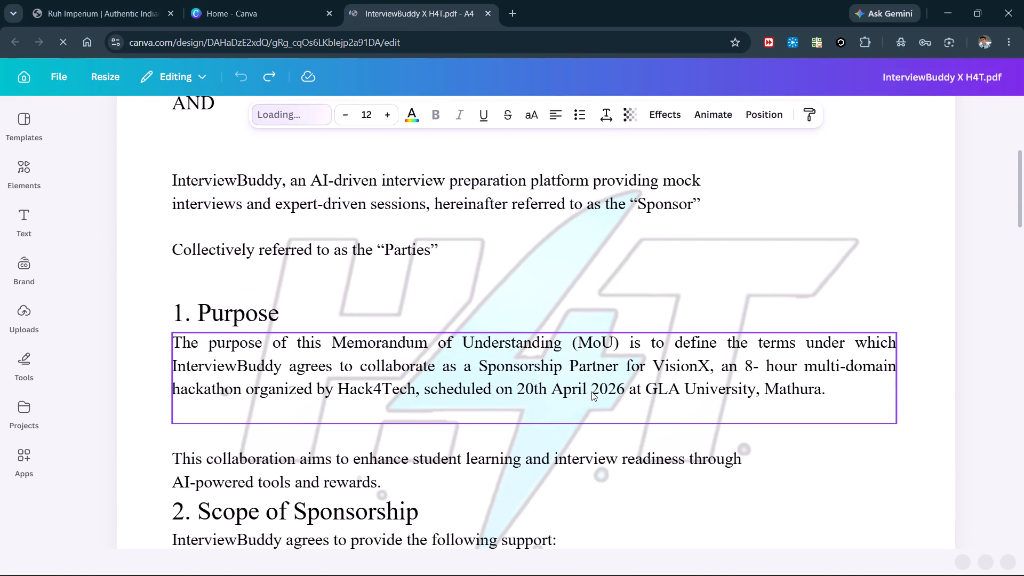
# Change the hackathon's day and month in the Purpose paragraph to "26th November", keeping the year 2026.
pyautogui.click(586, 392)
pyautogui.tripleClick(586, 392)
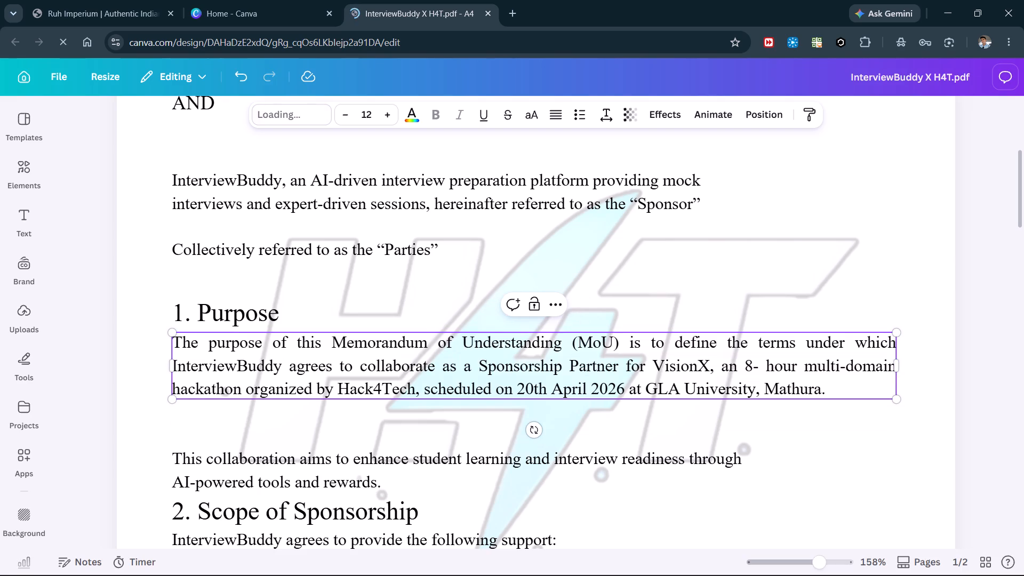
pyautogui.press('BackSpace')
pyautogui.press('BackSpace')
pyautogui.press('BackSpace')
pyautogui.press('BackSpace')
pyautogui.press('BackSpace')
pyautogui.press('BackSpace')
pyautogui.press('BackSpace')
pyautogui.press('BackSpace')
pyautogui.press('BackSpace')
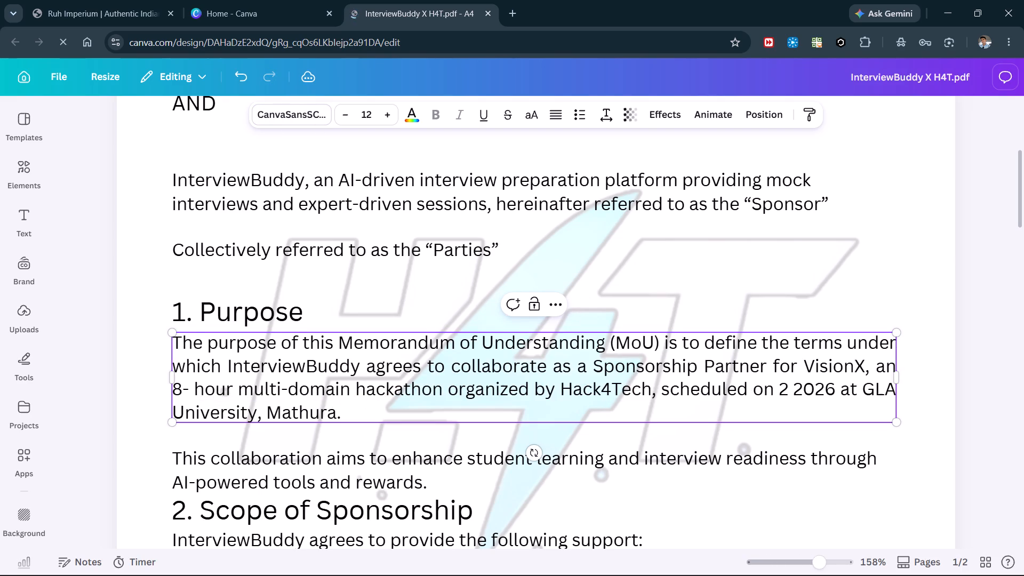
pyautogui.press('2')
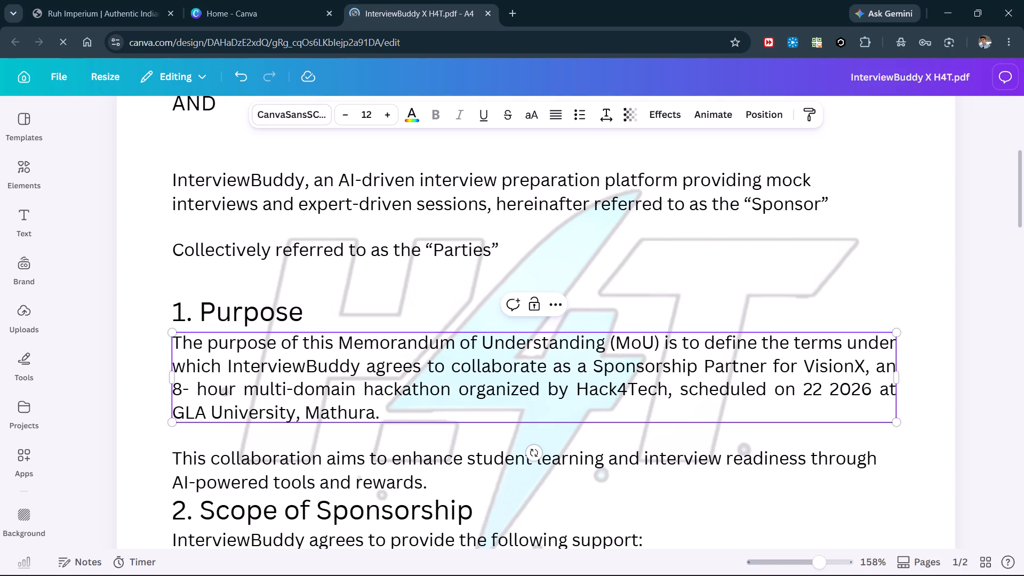
pyautogui.press('BackSpace')
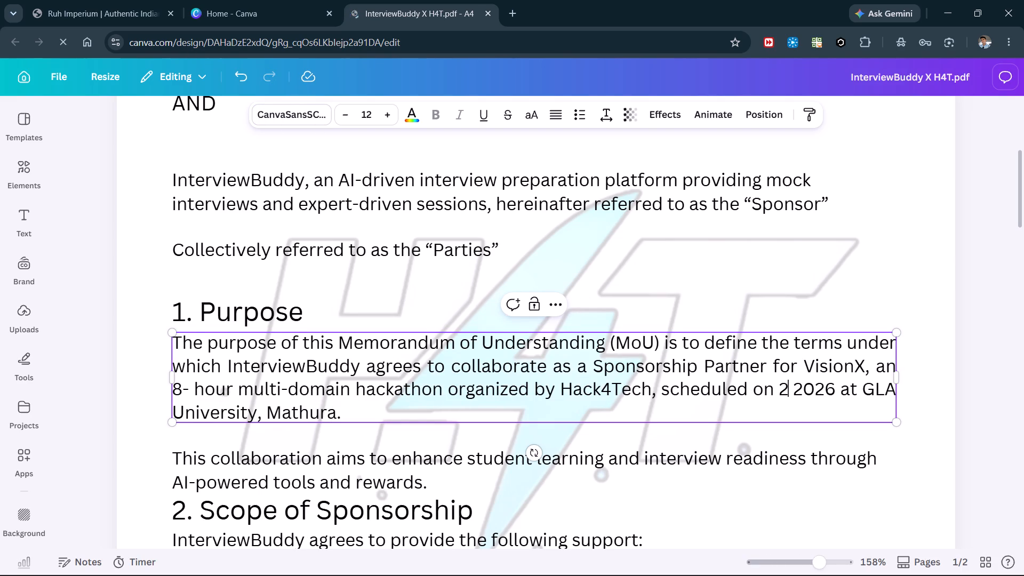
pyautogui.hotkey('ctrl', 'z')
pyautogui.hotkey('ctrl', 'z')
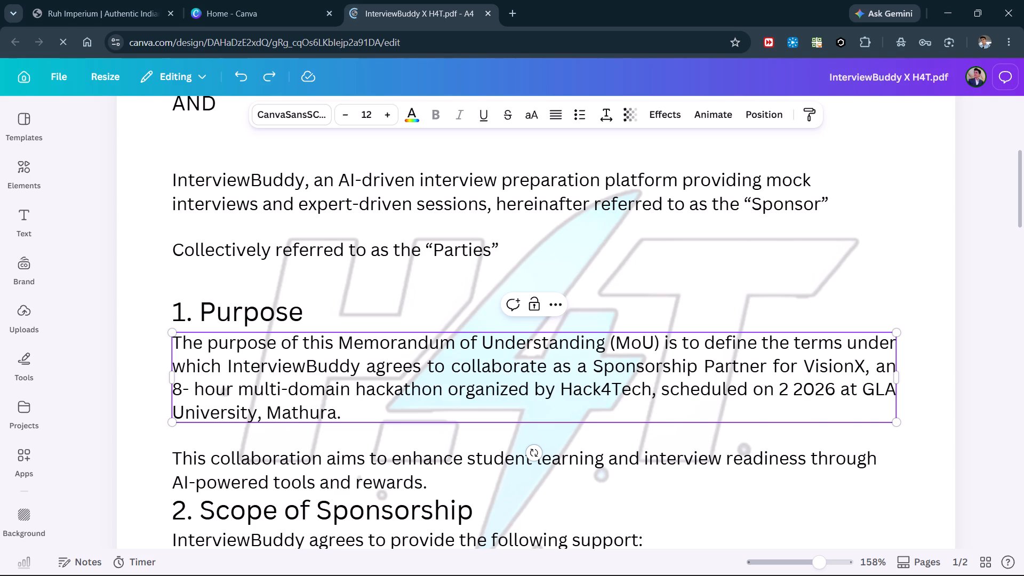
pyautogui.hotkey('ctrl', 'z')
pyautogui.press('BackSpace')
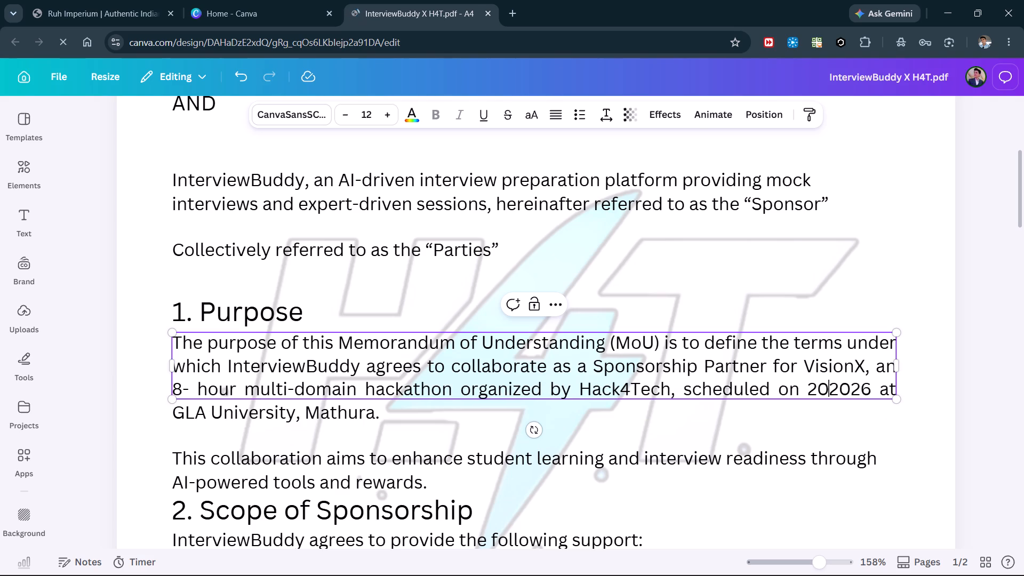
pyautogui.press('BackSpace')
pyautogui.press('BackSpace')
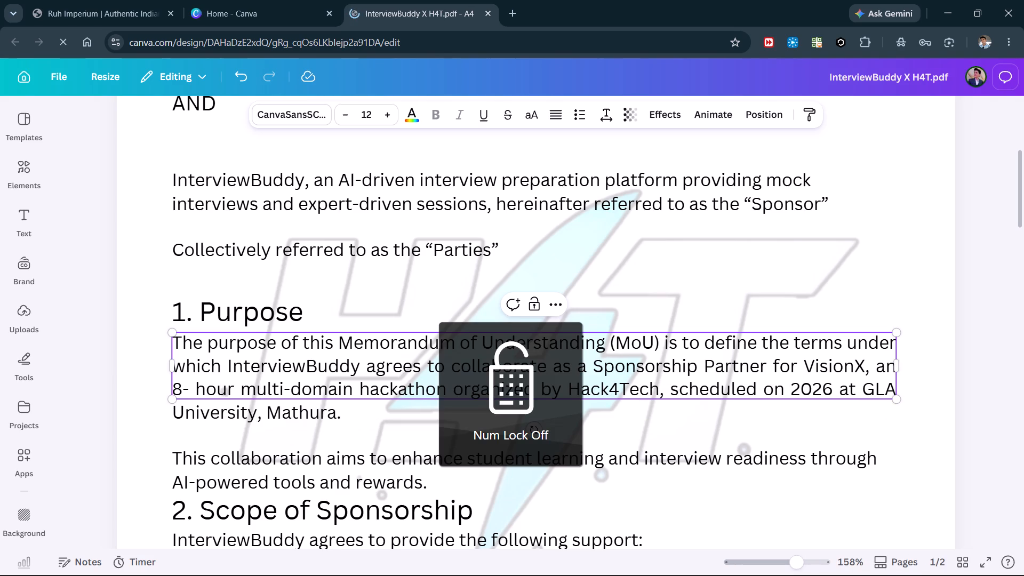
pyautogui.write('26 th')
pyautogui.press('space')
pyautogui.press('Left')
pyautogui.press('Left')
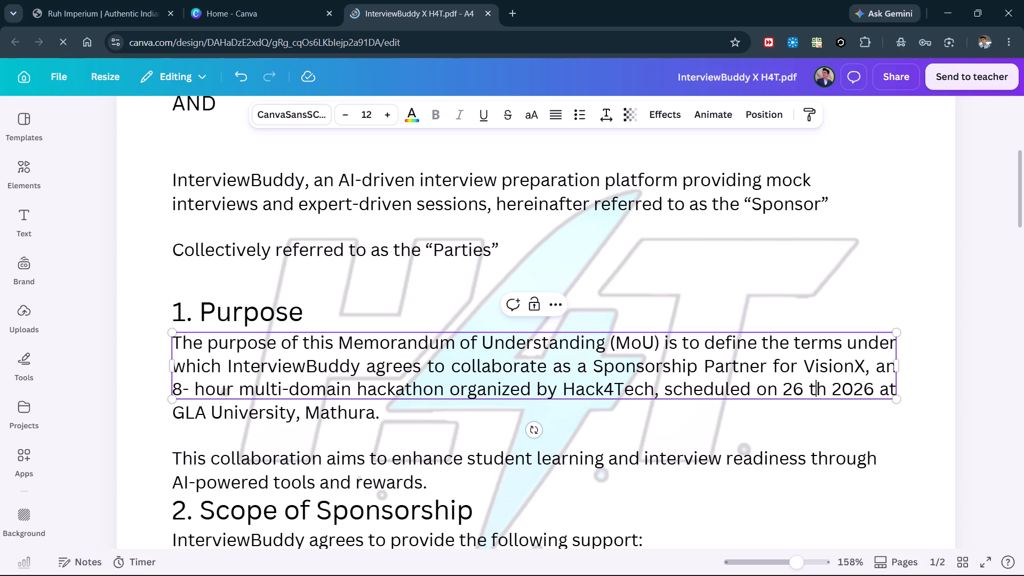
pyautogui.press('Left')
pyautogui.press('BackSpace')
pyautogui.press('Right')
pyautogui.press('Right')
pyautogui.press('BackSpace')
pyautogui.press('BackSpace')
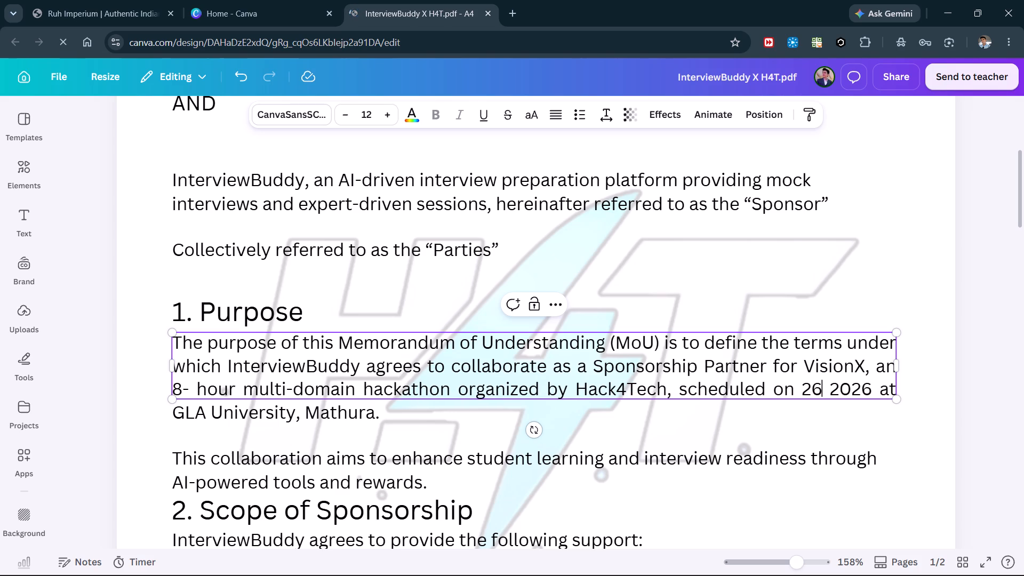
pyautogui.write('th')
pyautogui.press('space')
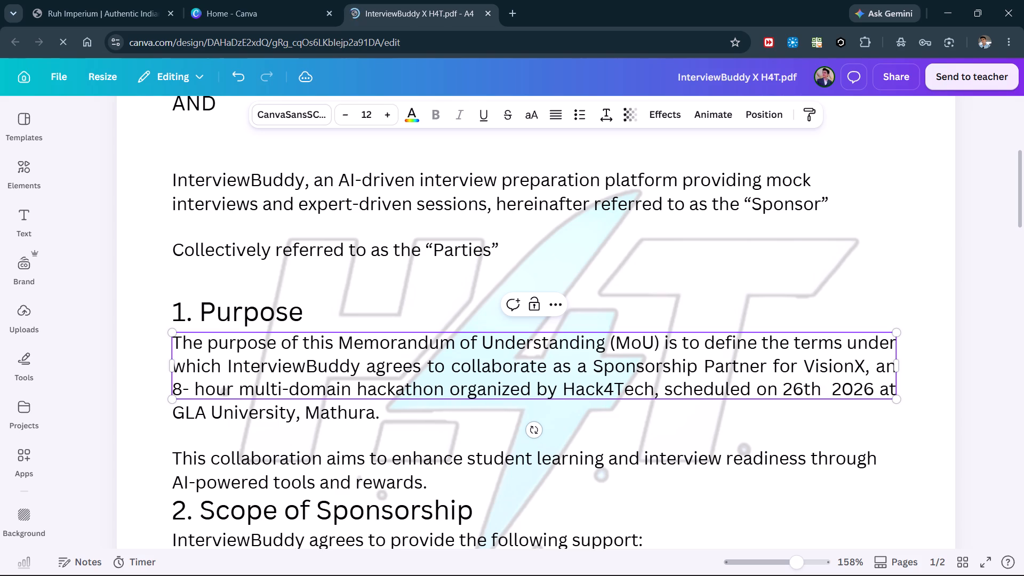
pyautogui.write('No')
pyautogui.write('vember')
pyautogui.press('space')
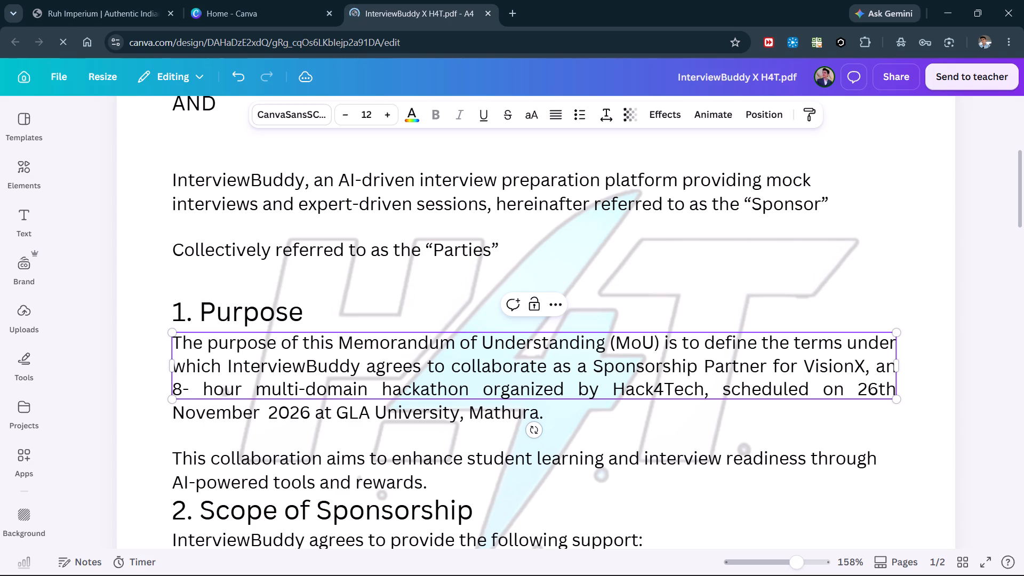
# Replace the event name VisionX in the Purpose paragraph with "RavenX".
pyautogui.doubleClick(866, 369)
pyautogui.press('Left')
pyautogui.press('BackSpace')
pyautogui.press('BackSpace')
pyautogui.press('BackSpace')
pyautogui.press('BackSpace')
pyautogui.press('BackSpace')
pyautogui.press('BackSpace')
pyautogui.press('BackSpace')
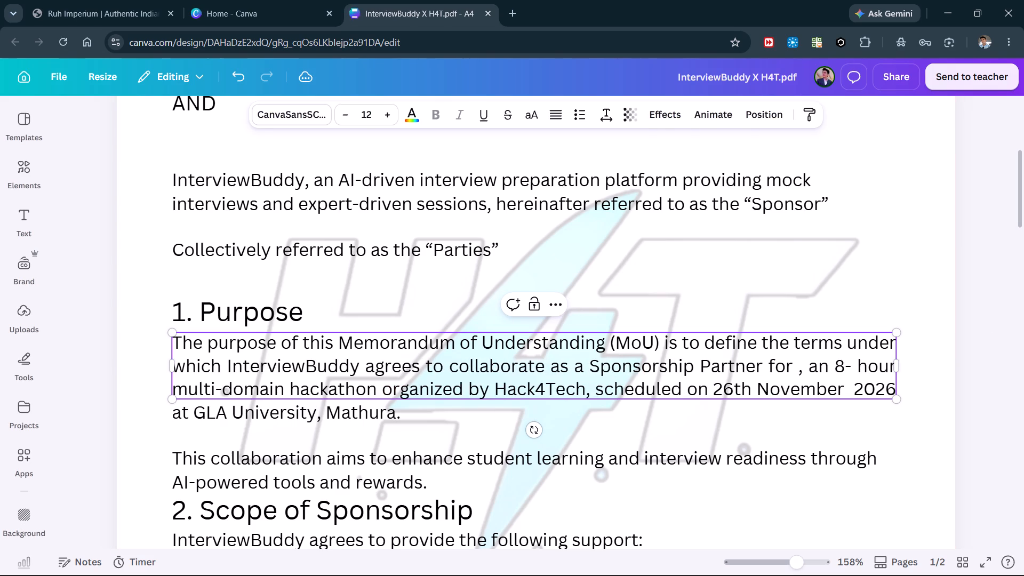
pyautogui.write('RavenX')
pyautogui.press('Right')
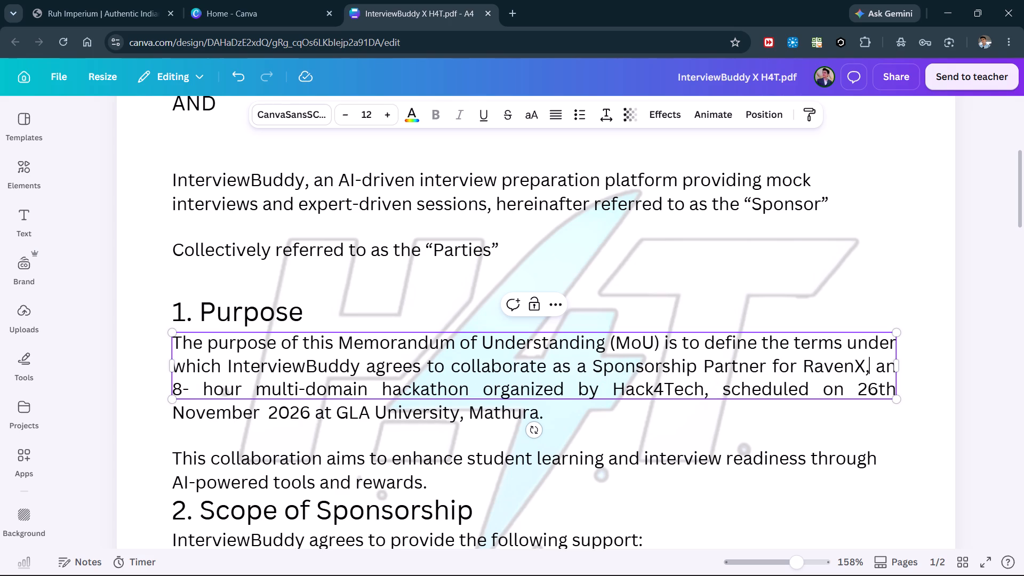
# Delete the words "multi-domain" before "hackathon" in the Purpose paragraph.
pyautogui.press('Right')
pyautogui.press('Right')
pyautogui.press('Right')
pyautogui.press('Right')
pyautogui.press('Right')
pyautogui.press('Right')
pyautogui.press('Right')
pyautogui.press('Right')
pyautogui.press('Right')
pyautogui.press('Right')
pyautogui.press('Right')
pyautogui.press('Right')
pyautogui.press('Right')
pyautogui.press('Right')
pyautogui.press('Right')
pyautogui.press('Left')
pyautogui.press('Left')
pyautogui.press('Left')
pyautogui.hotkey('ctrl', 'shift', 'Right')
pyautogui.hotkey('ctrl', 'shift', 'Right')
pyautogui.hotkey('ctrl', 'shift', 'Right')
pyautogui.press('BackSpace')
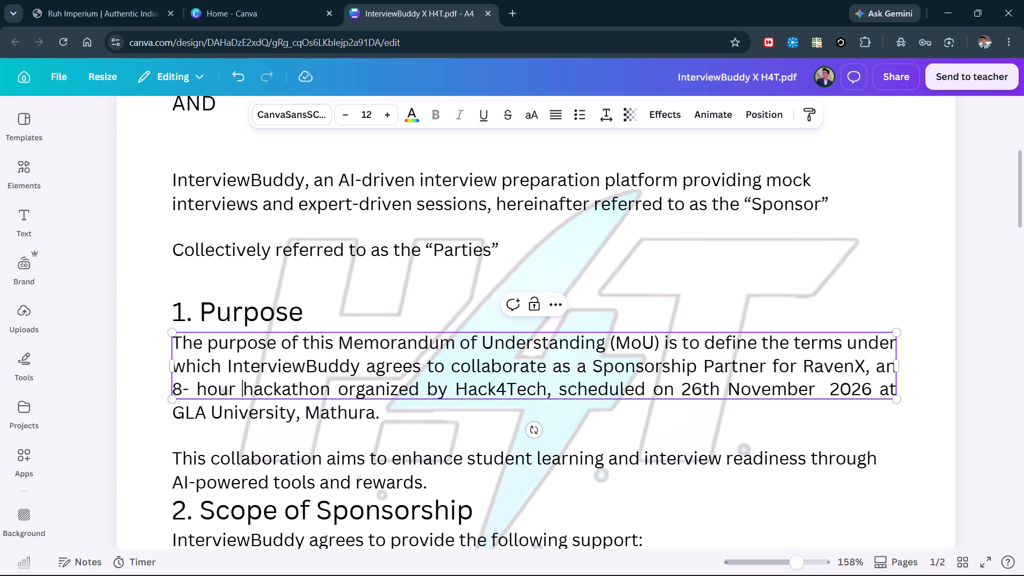
# Insert the words "All Women" before "hackathon" in the Purpose paragraph.
pyautogui.write('All Womens')
pyautogui.press('space')
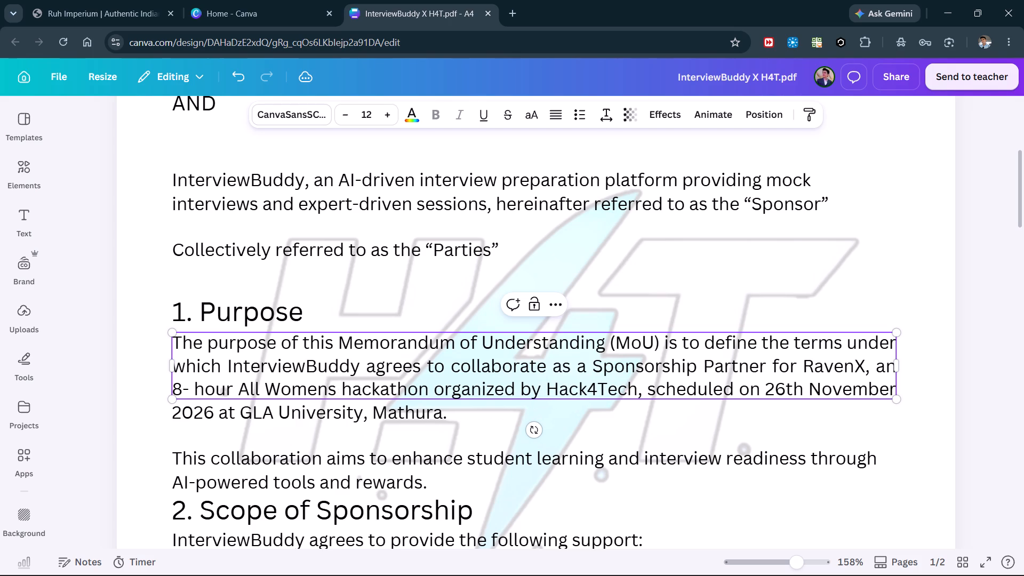
# Correct "Womens" to "Women" before "hackathon" in the Purpose paragraph.
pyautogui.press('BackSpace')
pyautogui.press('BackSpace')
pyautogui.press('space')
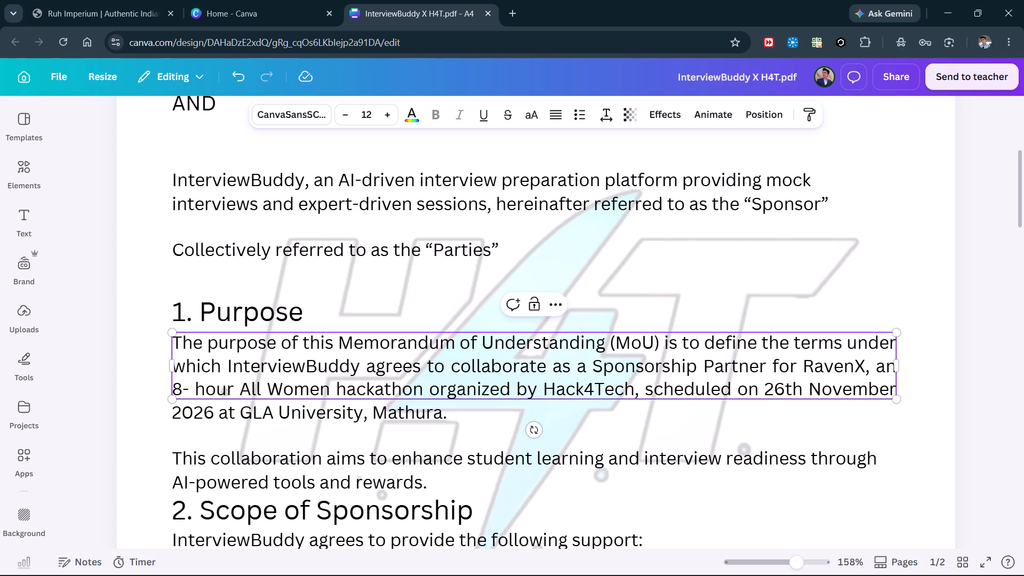
# Change the month in the "this MOU is made on" line below the title to "November".
pyautogui.scroll(1, 680, 293)
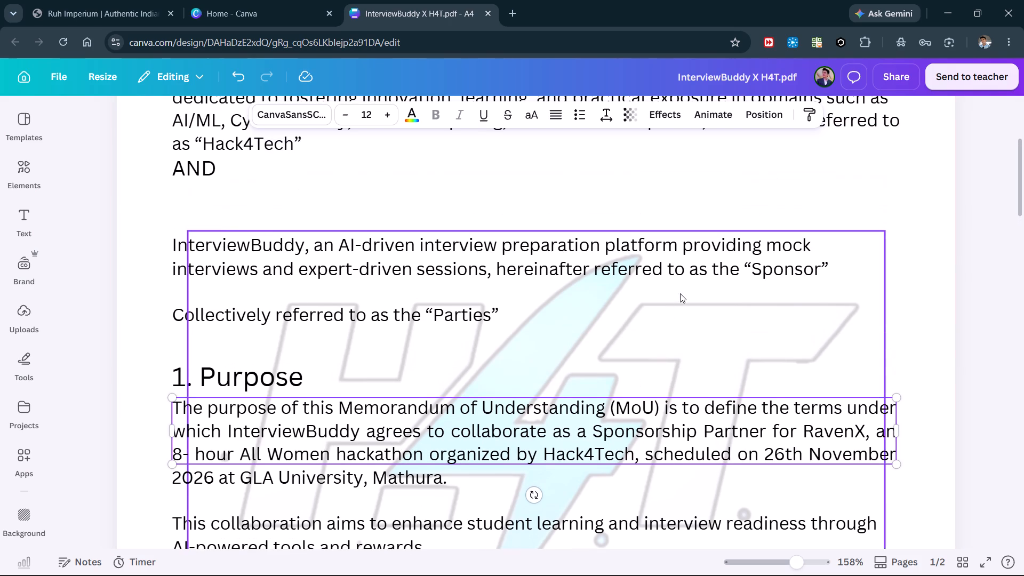
pyautogui.scroll(3, 508, 238)
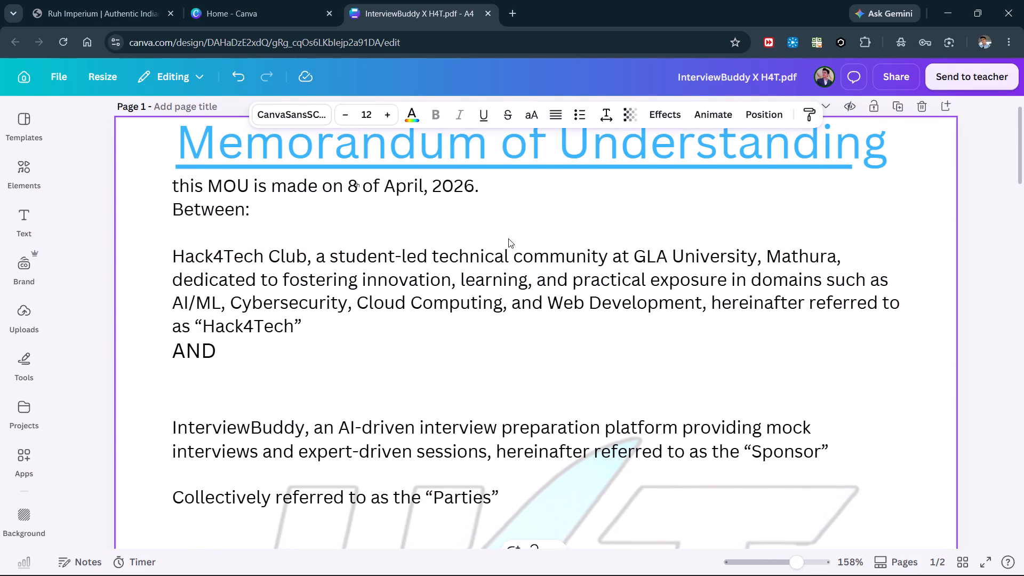
pyautogui.scroll(1, 508, 238)
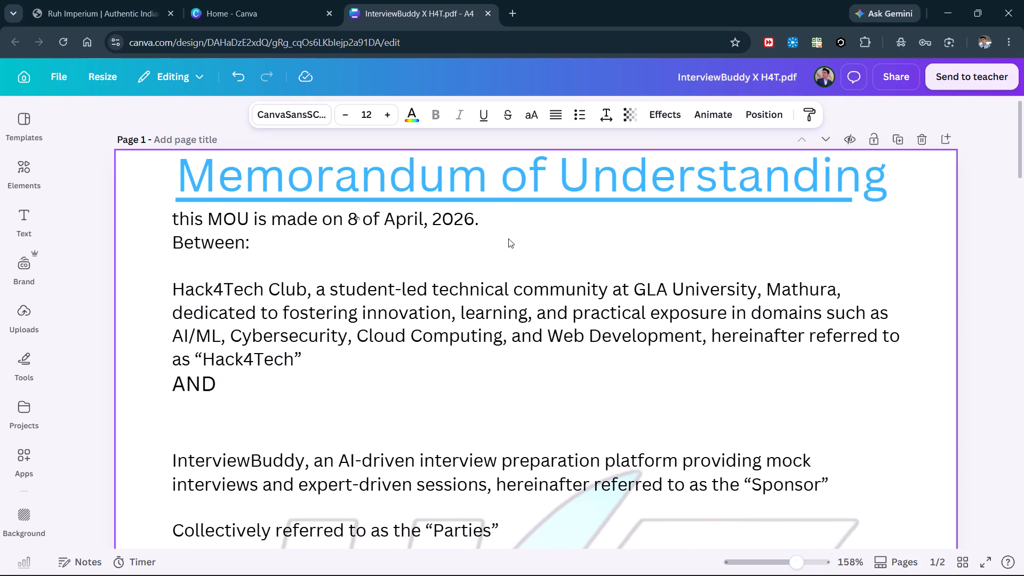
pyautogui.doubleClick(425, 215)
pyautogui.click(425, 215)
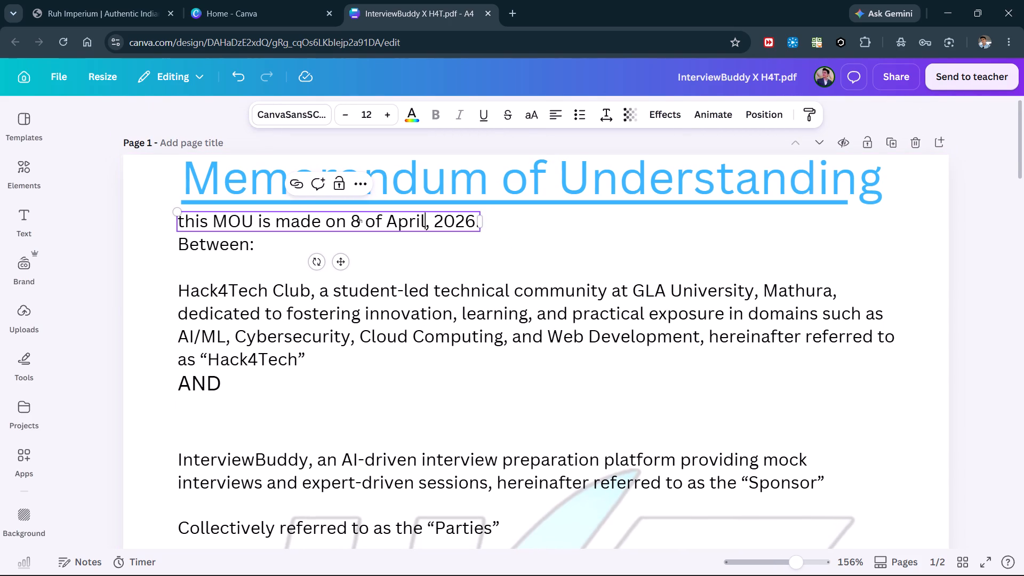
pyautogui.press('BackSpace')
pyautogui.press('BackSpace')
pyautogui.press('BackSpace')
pyautogui.press('BackSpace')
pyautogui.press('BackSpace')
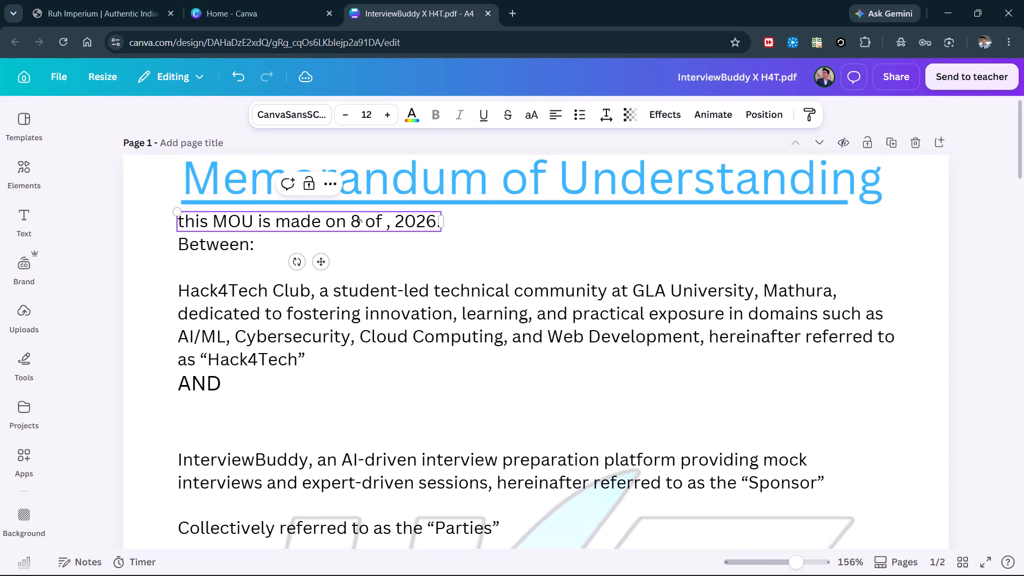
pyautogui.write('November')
# Change the day in the "this MOU is made on" line to 5.
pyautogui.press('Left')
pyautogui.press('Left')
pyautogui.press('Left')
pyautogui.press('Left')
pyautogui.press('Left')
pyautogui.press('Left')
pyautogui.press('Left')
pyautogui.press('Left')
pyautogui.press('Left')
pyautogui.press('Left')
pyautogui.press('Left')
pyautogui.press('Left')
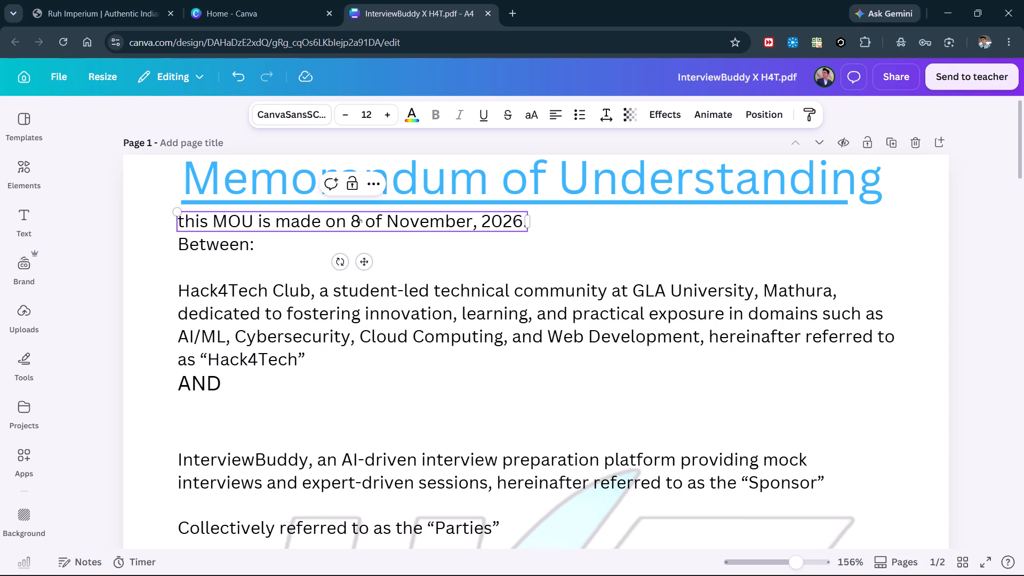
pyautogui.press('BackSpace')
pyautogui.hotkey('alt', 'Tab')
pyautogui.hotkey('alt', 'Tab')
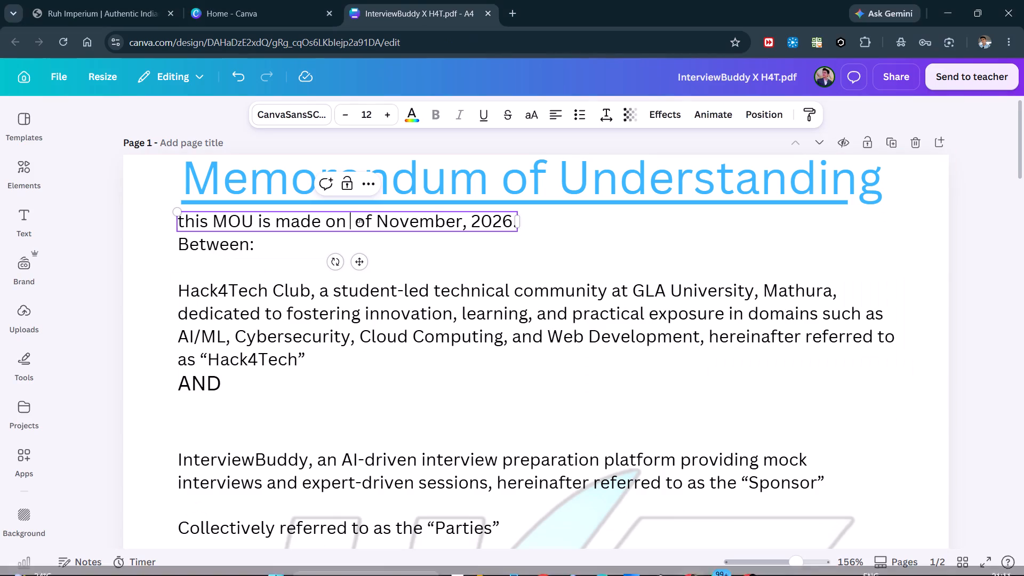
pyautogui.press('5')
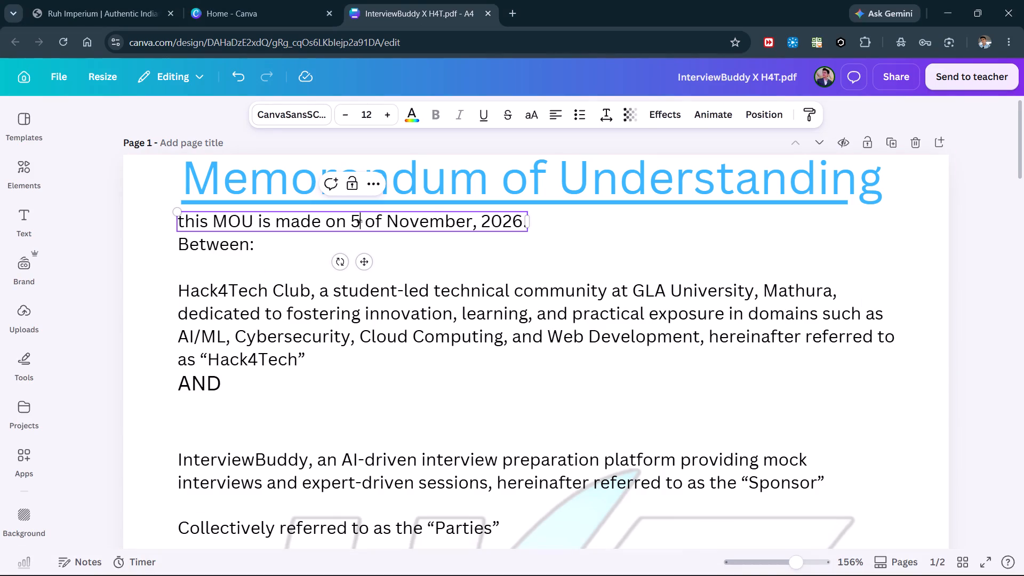
# Widen the Hack4Tech Signature and Date text box on page 2 so the filled-in date fits on one line.
pyautogui.scroll(-2, 476, 310)
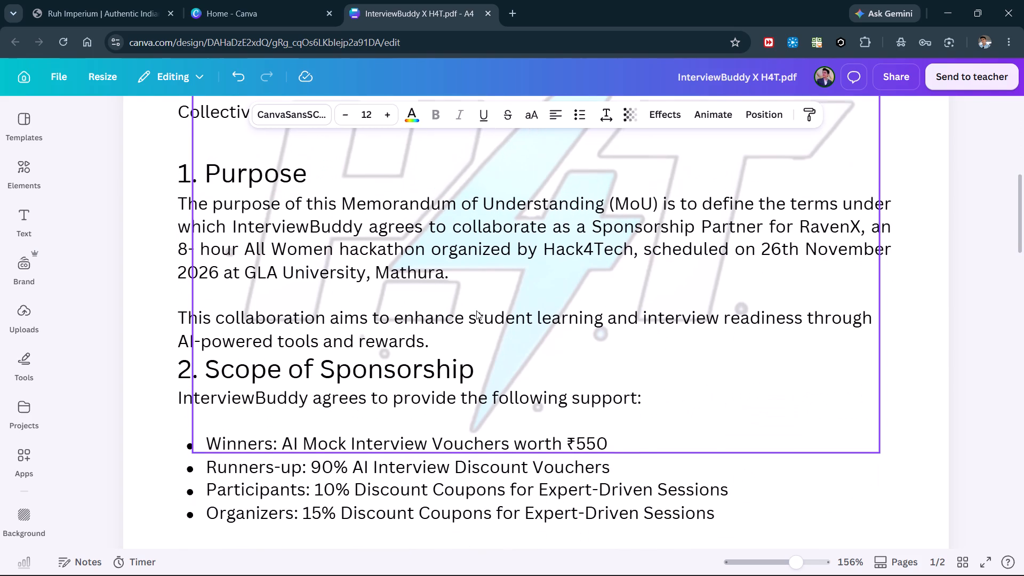
pyautogui.scroll(-1, 311, 335)
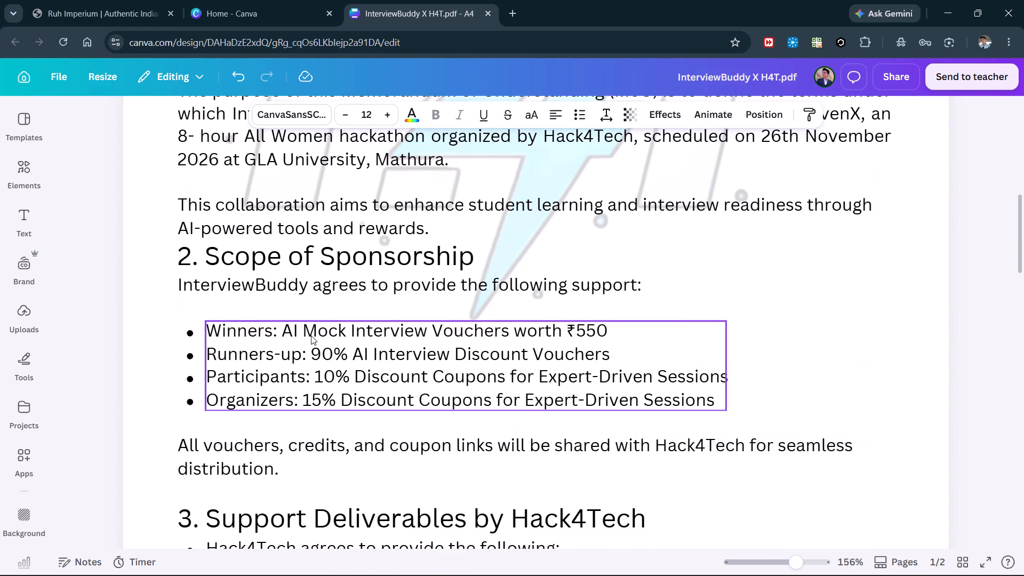
pyautogui.scroll(-3, 311, 335)
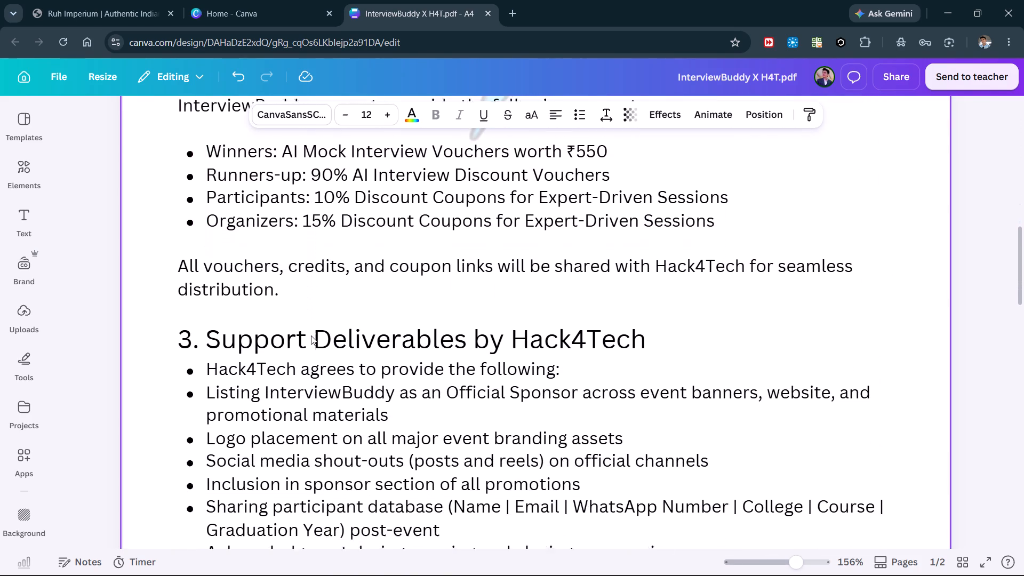
pyautogui.scroll(-5, 311, 335)
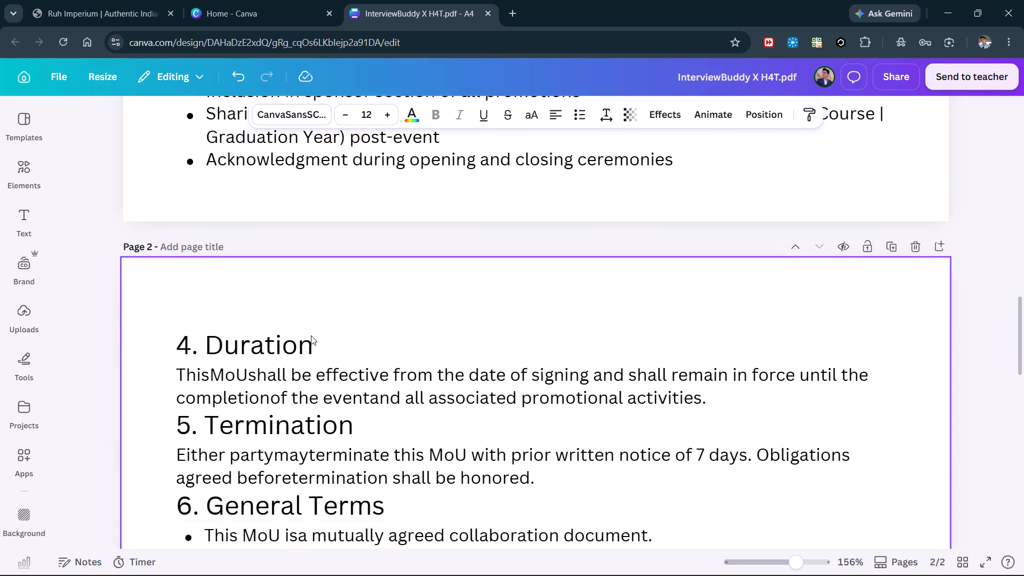
pyautogui.scroll(-4, 311, 335)
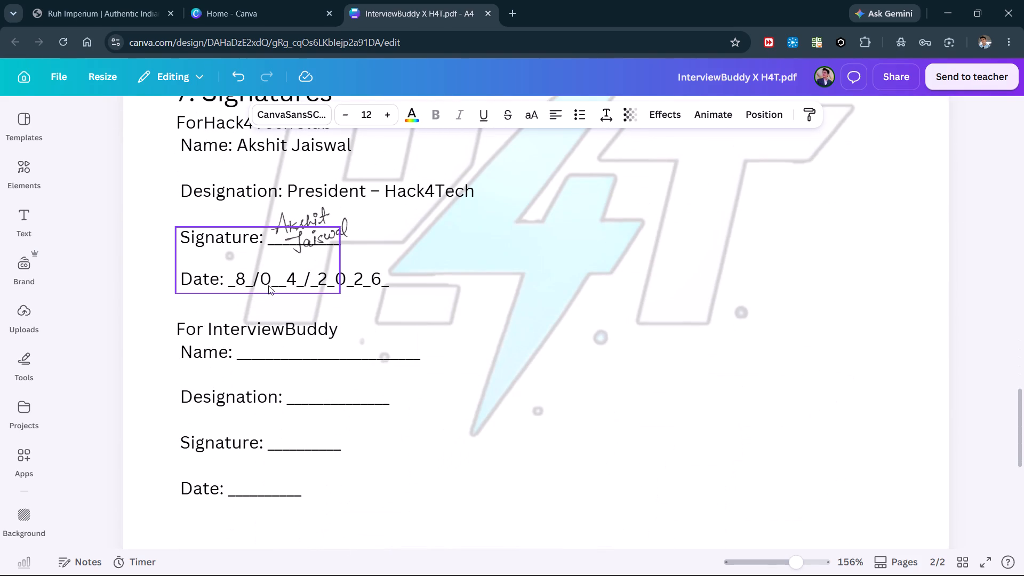
pyautogui.click(351, 281)
pyautogui.doubleClick(283, 266)
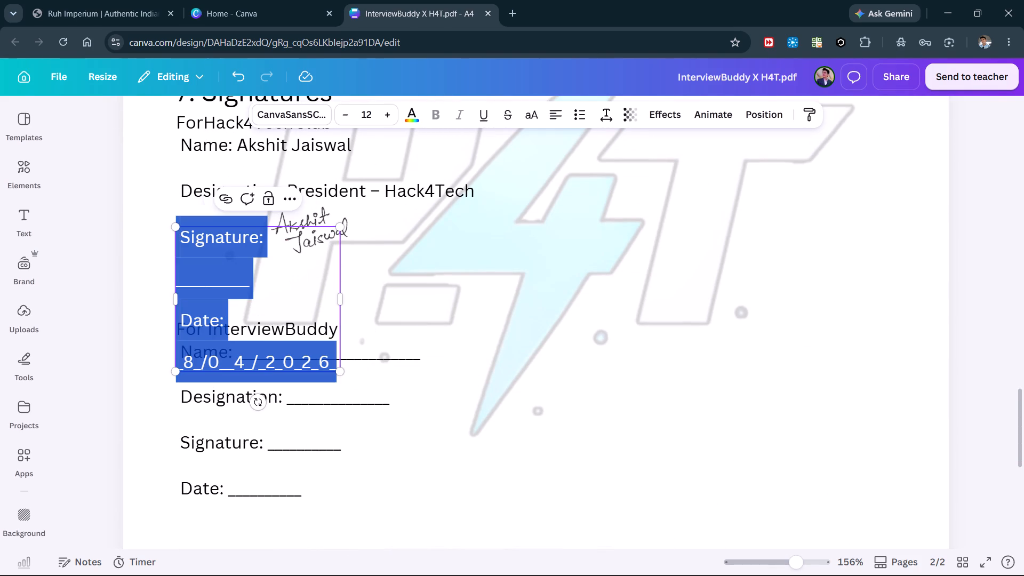
pyautogui.click(283, 297)
pyautogui.moveTo(342, 295); pyautogui.dragTo(399, 296)
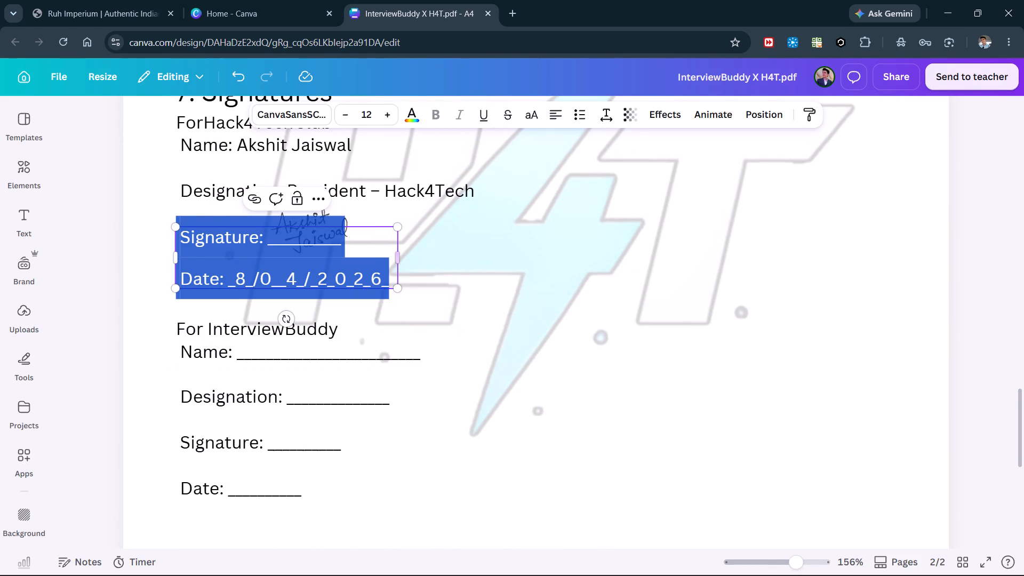
# Clear the filled-in date from the Date line of the Hack4Tech signature block, leaving one leading underscore.
pyautogui.doubleClick(352, 284)
pyautogui.doubleClick(352, 284)
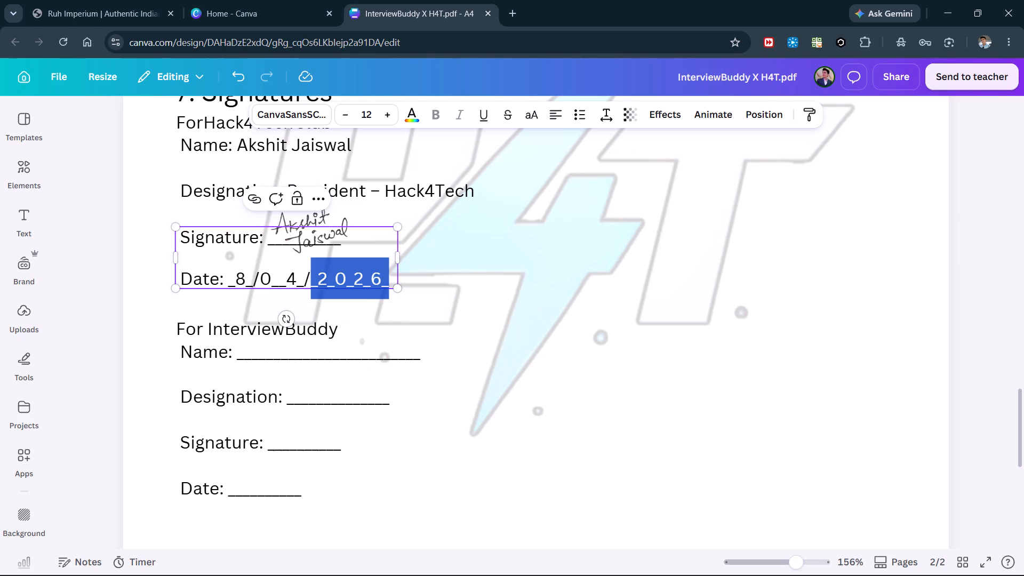
pyautogui.press('BackSpace')
pyautogui.press('BackSpace')
pyautogui.press('BackSpace')
pyautogui.press('BackSpace')
pyautogui.press('BackSpace')
pyautogui.press('BackSpace')
pyautogui.press('BackSpace')
pyautogui.press('BackSpace')
pyautogui.press('BackSpace')
pyautogui.press('BackSpace')
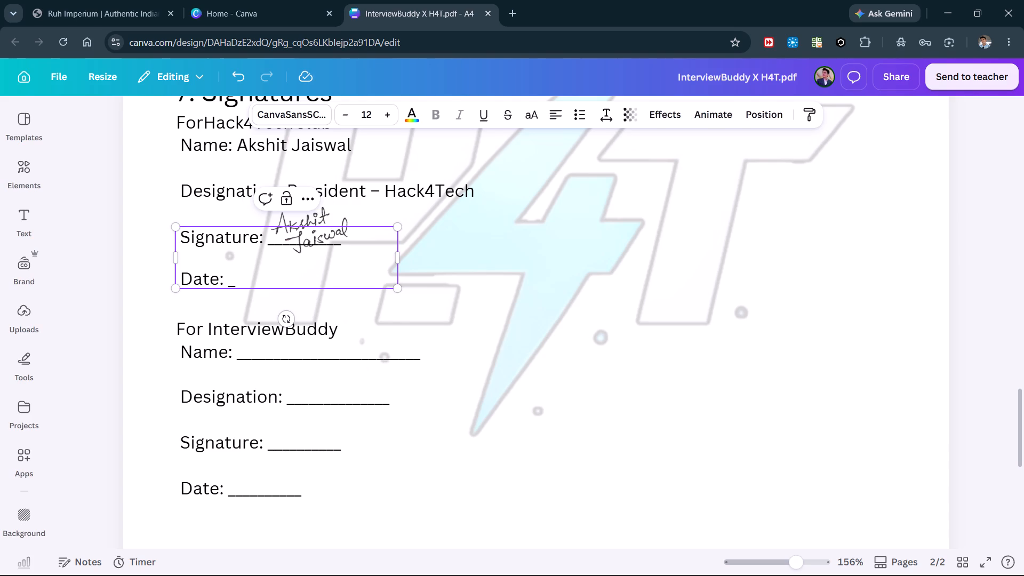
# Fill in a long underscore blank after "Date:" in the Hack4Tech signature block on page 2.
pyautogui.write('__')
pyautogui.hotkey('shift', '_')
pyautogui.click(529, 321)
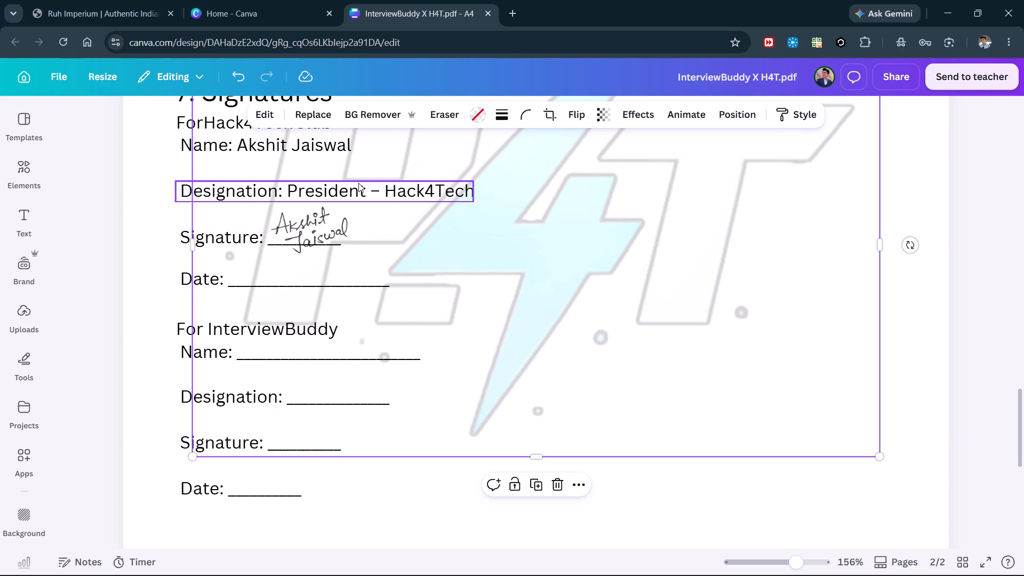
# Duplicate the Hack4Tech designation text, place the copy over the Date blank, and replace its content with "05/11/2026".
pyautogui.click(358, 185)
pyautogui.hotkey('ctrl', 'c')
pyautogui.hotkey('ctrl', 'v')
pyautogui.moveTo(359, 210); pyautogui.dragTo(396, 286)
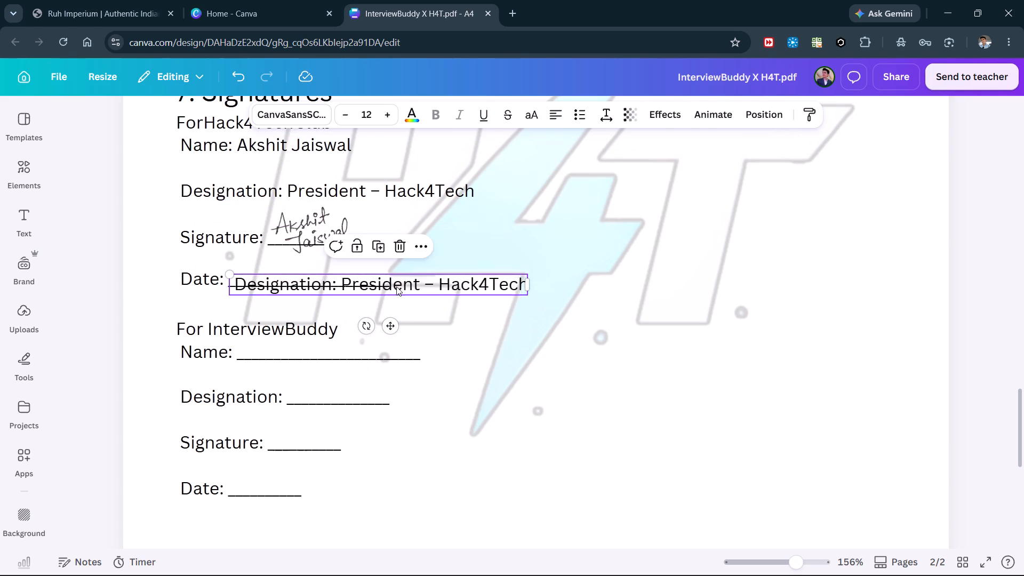
pyautogui.doubleClick(396, 286)
pyautogui.write('05/')
pyautogui.write('11/2026')
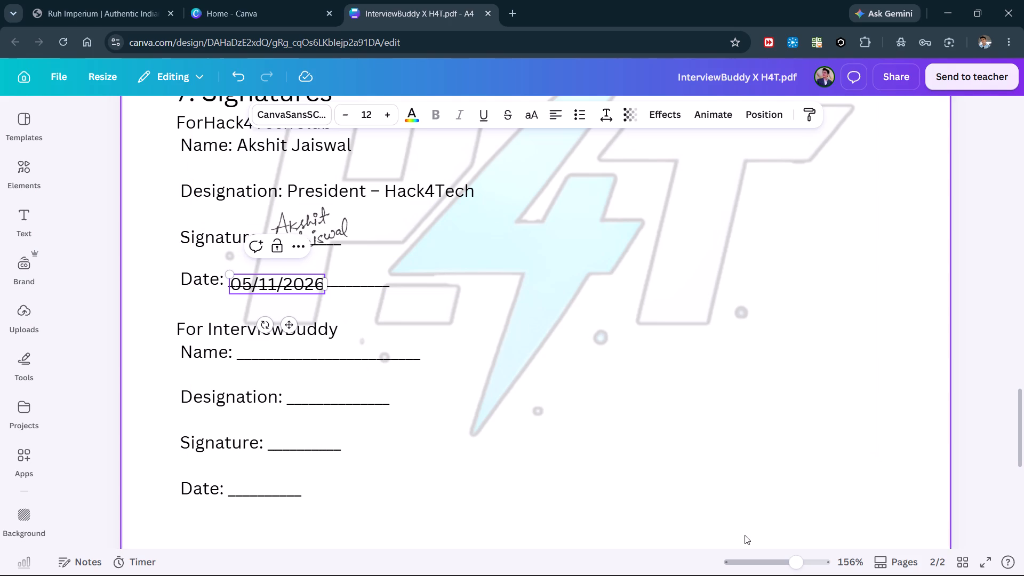
pyautogui.click(745, 535)
# Reposition the 05/11/2026 text so it sits just above the Hack4Tech Date underline.
pyautogui.moveTo(279, 278); pyautogui.dragTo(291, 268)
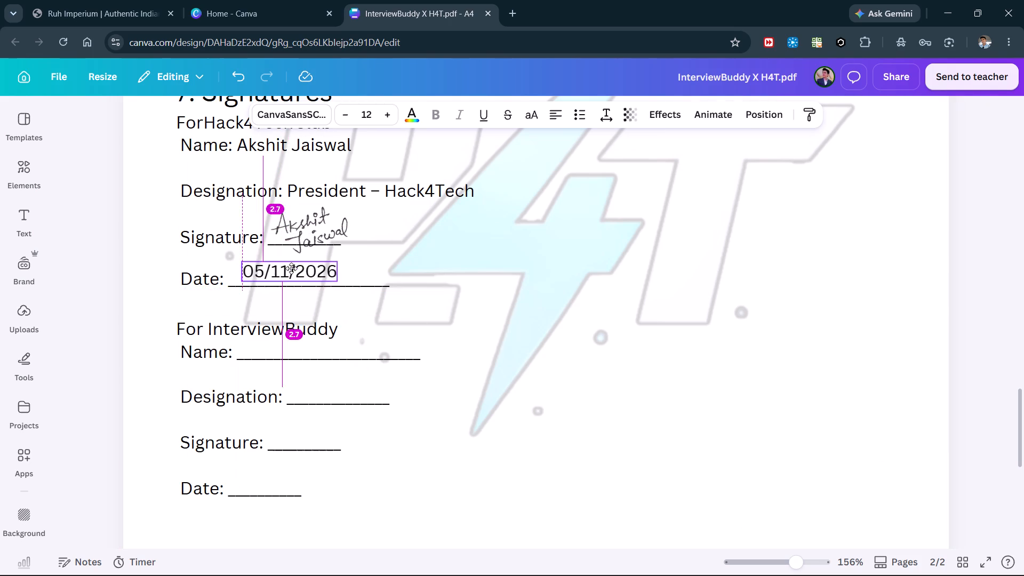
pyautogui.moveTo(291, 268); pyautogui.dragTo(296, 271)
pyautogui.click(139, 284)
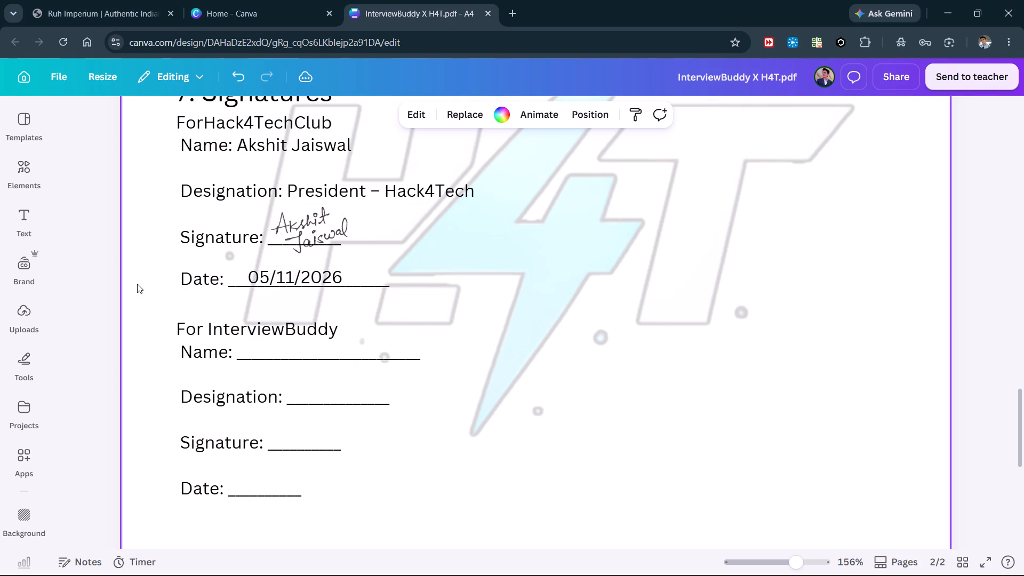
# Review the edited MoU from the opening and Purpose paragraph through sponsorship scope and Hack4Tech deliverables to the signatures.
pyautogui.scroll(6, 137, 284)
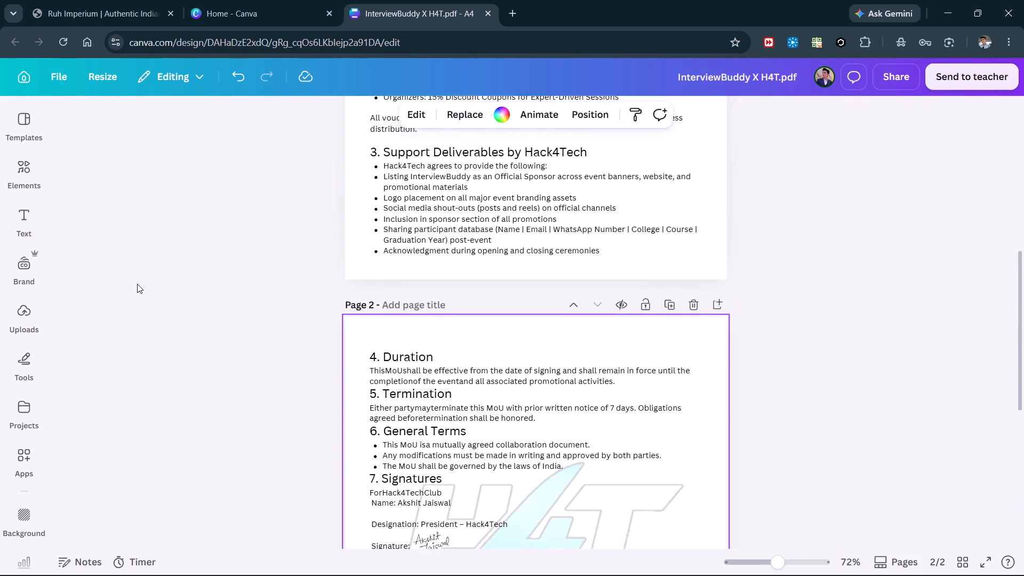
pyautogui.scroll(3, 137, 284)
pyautogui.click(775, 306)
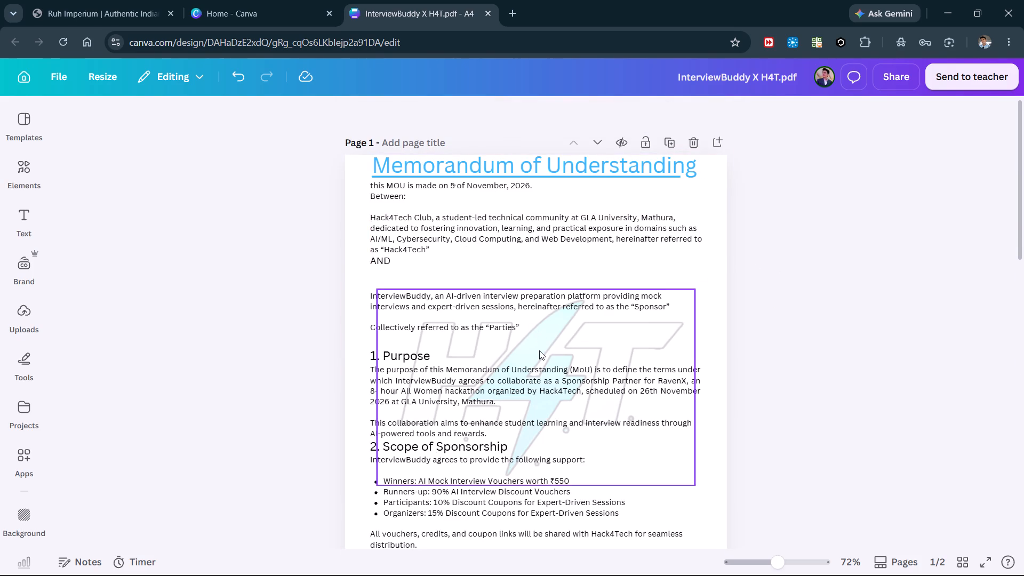
pyautogui.scroll(-2, 539, 350)
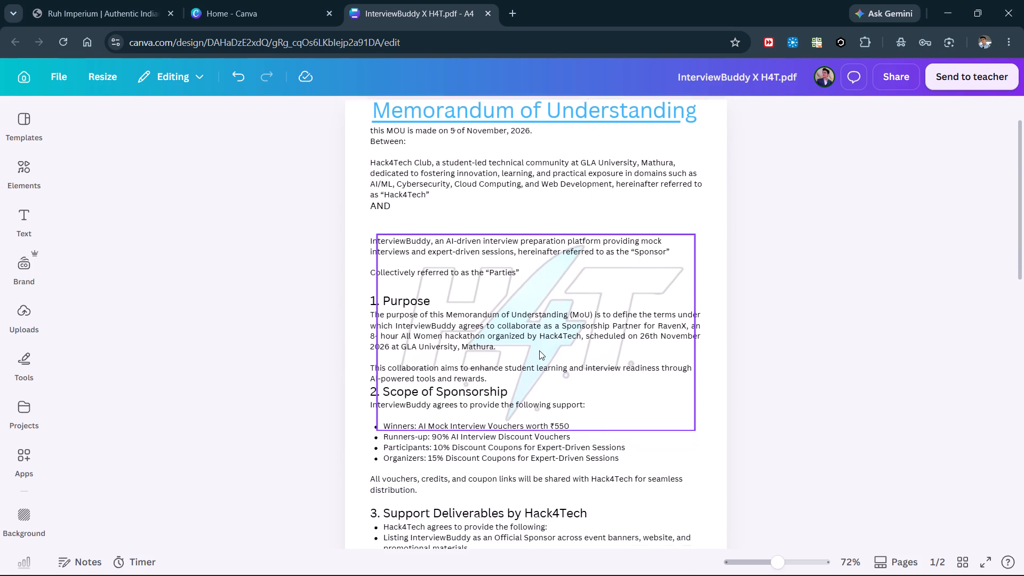
pyautogui.scroll(-2, 539, 350)
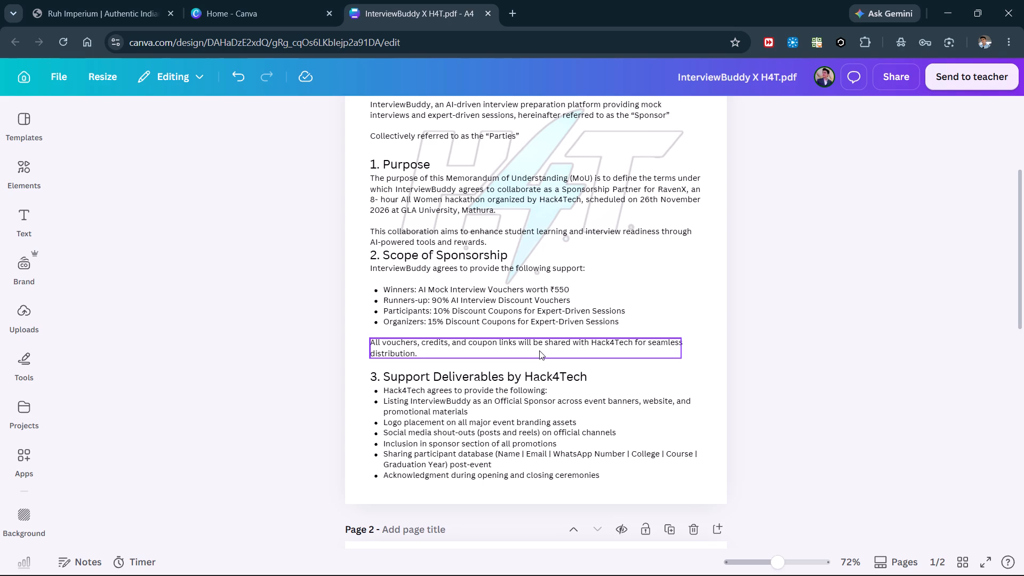
pyautogui.scroll(-2, 539, 350)
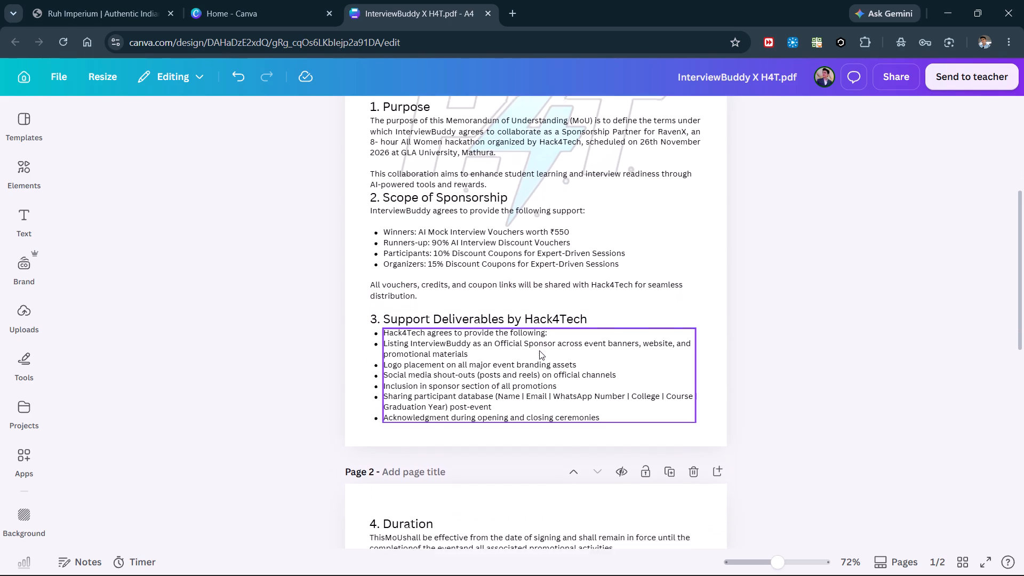
pyautogui.scroll(-1, 539, 350)
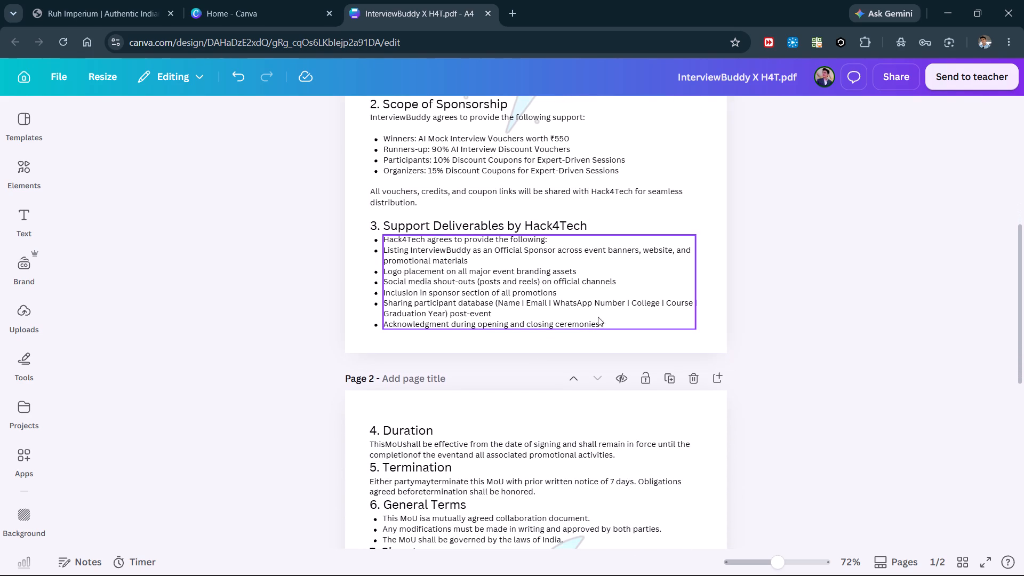
pyautogui.click(524, 302)
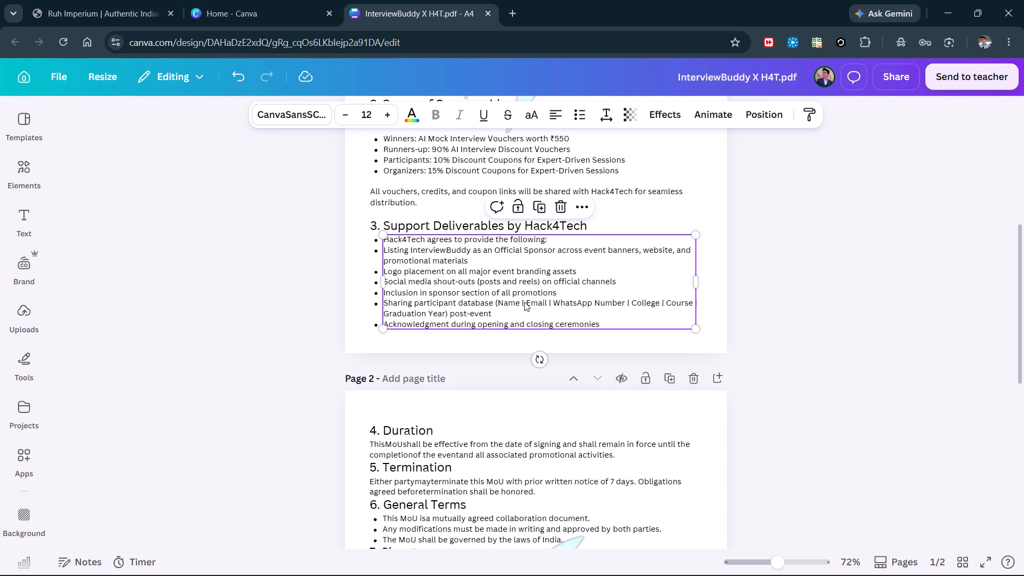
pyautogui.click(756, 332)
pyautogui.scroll(-2, 617, 442)
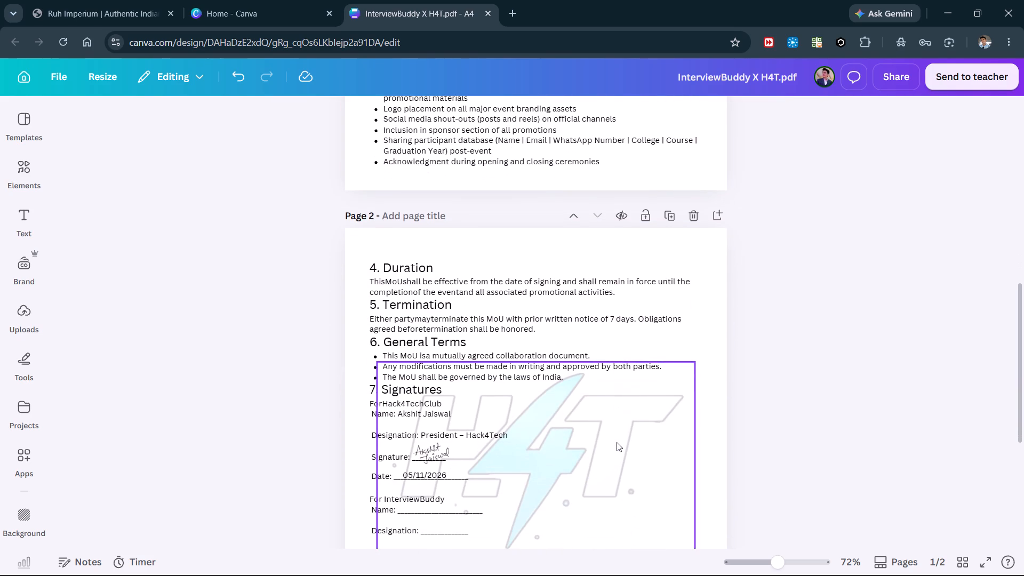
# Open the download settings for the MoU design.
pyautogui.click(897, 83)
pyautogui.click(781, 385)
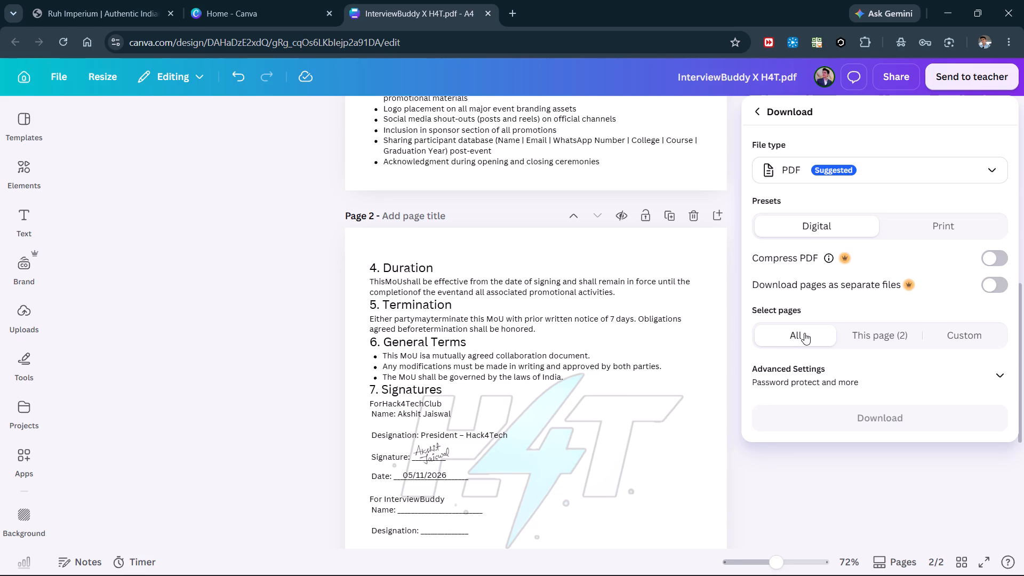
# Try to download all pages of the MoU as a PDF with the Digital preset.
pyautogui.click(867, 414)
pyautogui.moveTo(869, 414); pyautogui.dragTo(882, 426)
pyautogui.tripleClick(882, 426)
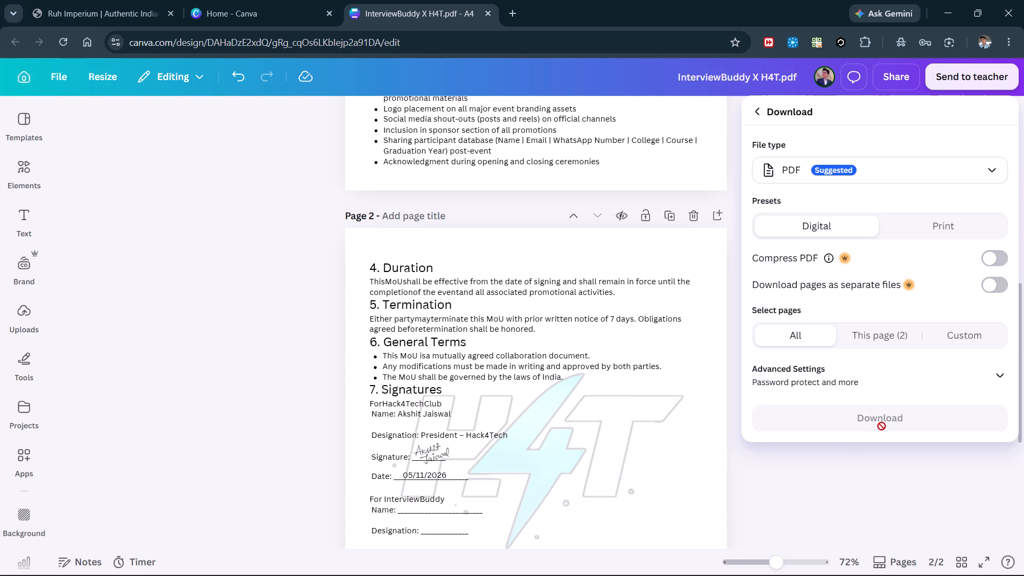
pyautogui.click(882, 426)
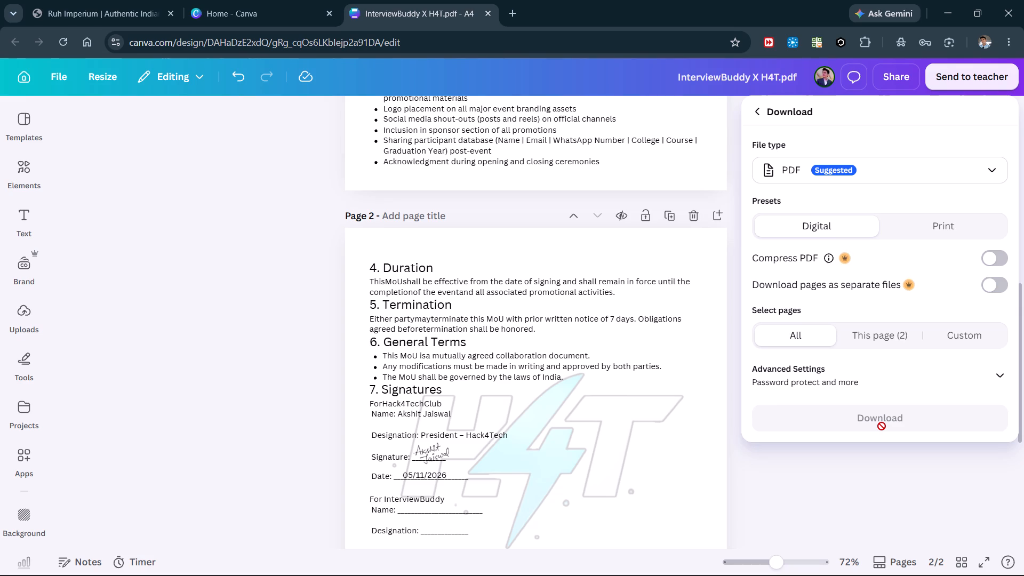
pyautogui.tripleClick(882, 426)
pyautogui.click(882, 426)
pyautogui.click(873, 419)
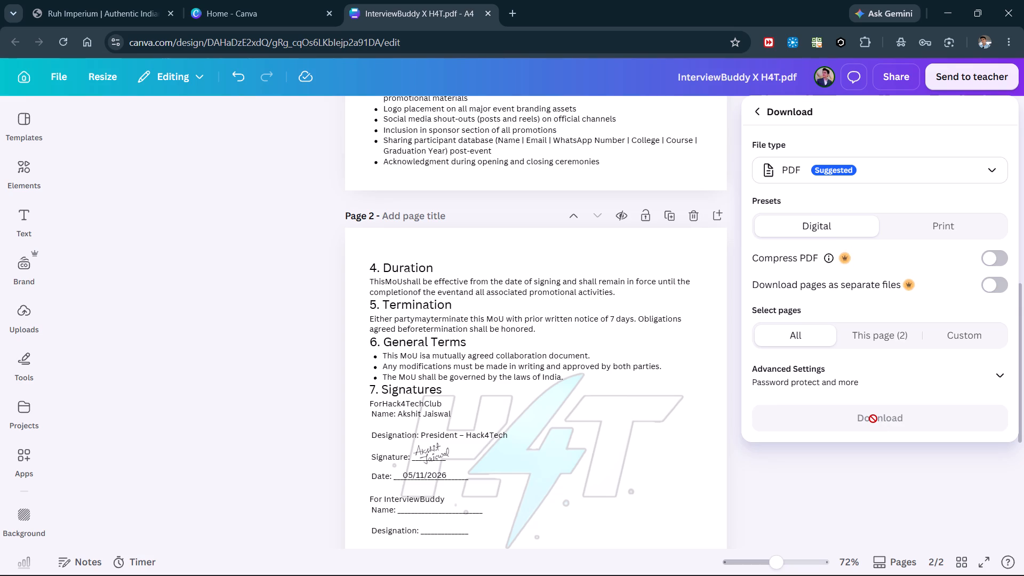
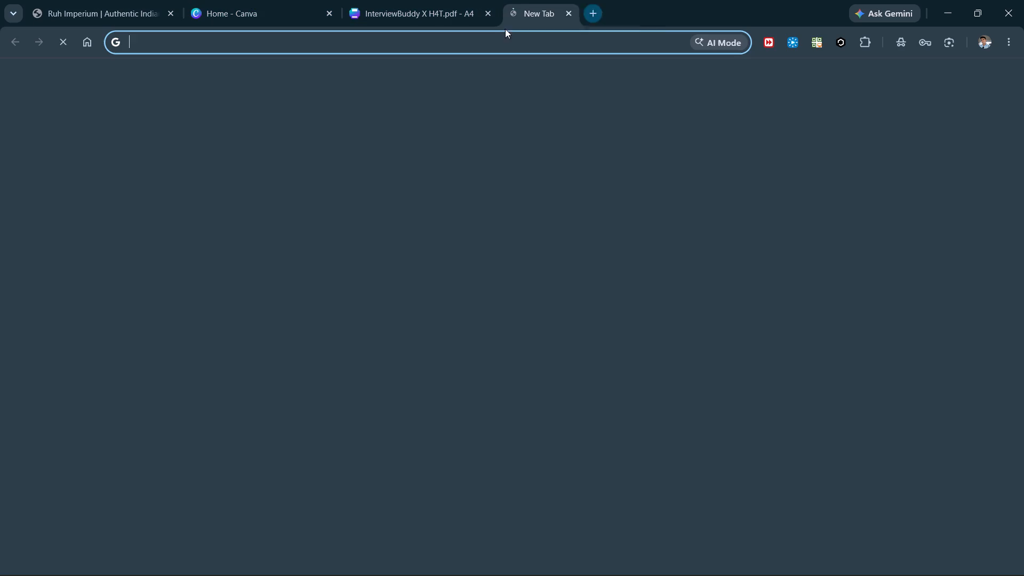
# Open ChatGPT in the new browser tab.
pyautogui.click(247, 394)
# Replace the Canva home page in its browser tab with LeetCode.
pyautogui.click(249, 0)
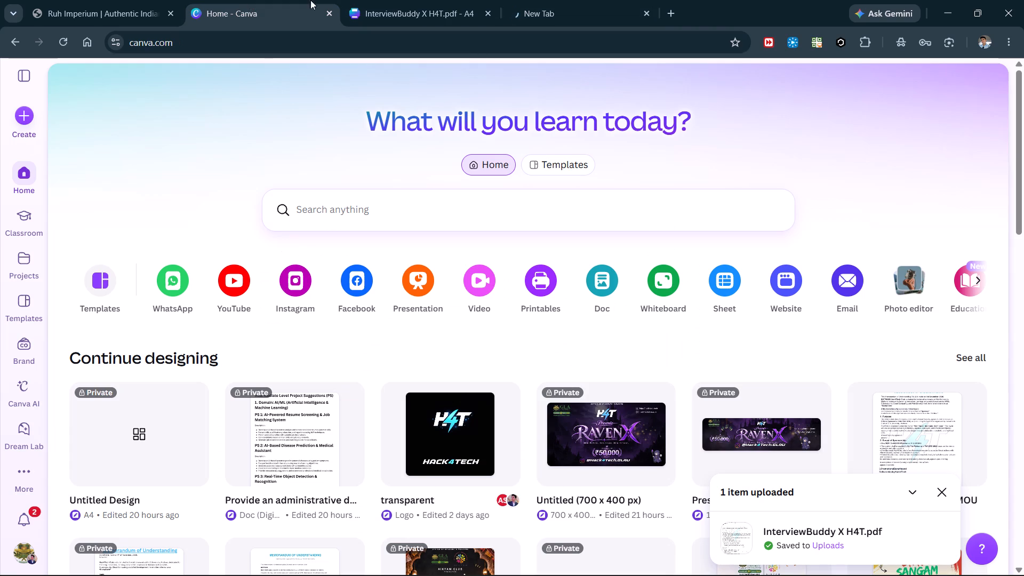
pyautogui.click(87, 41)
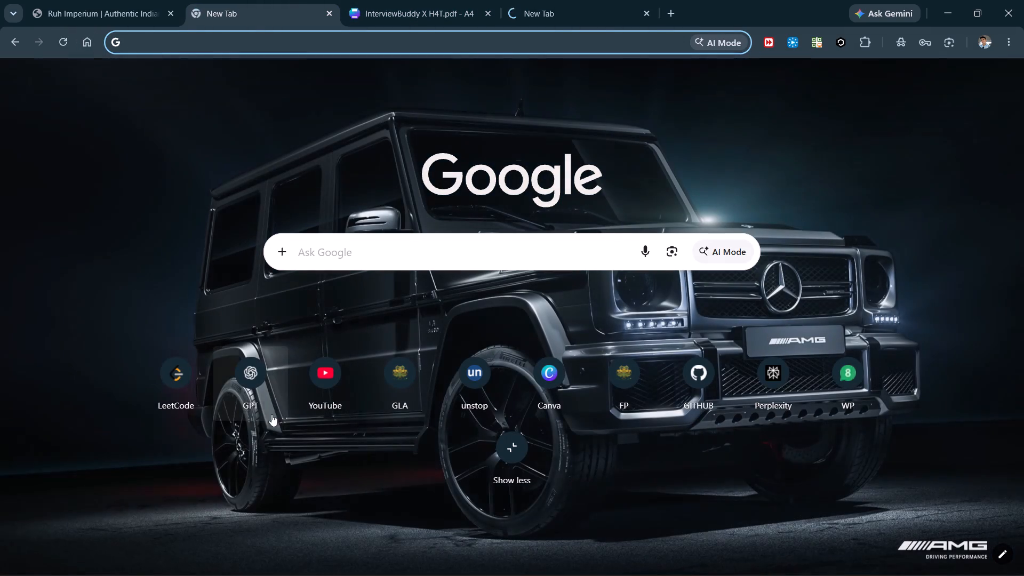
pyautogui.click(183, 374)
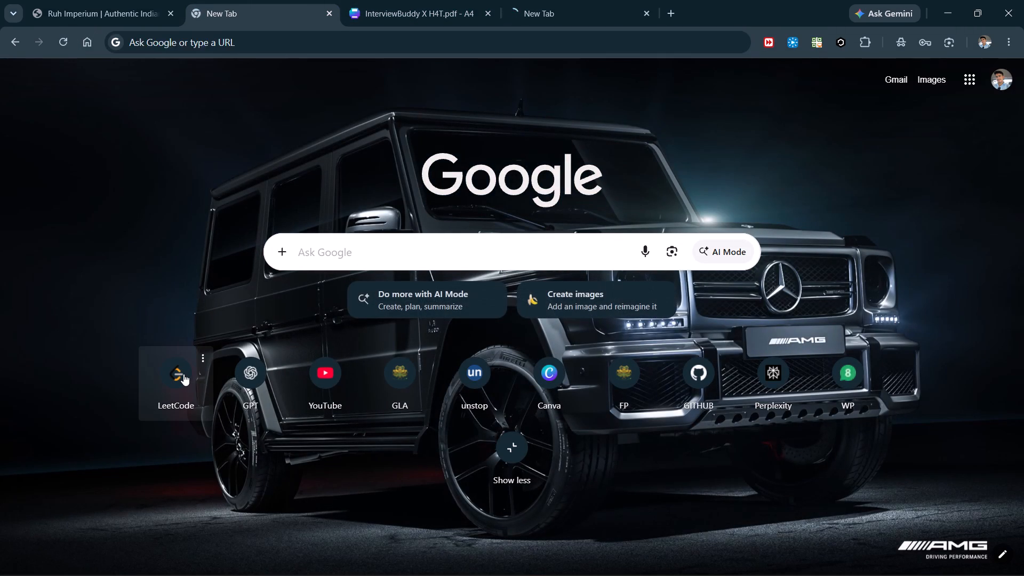
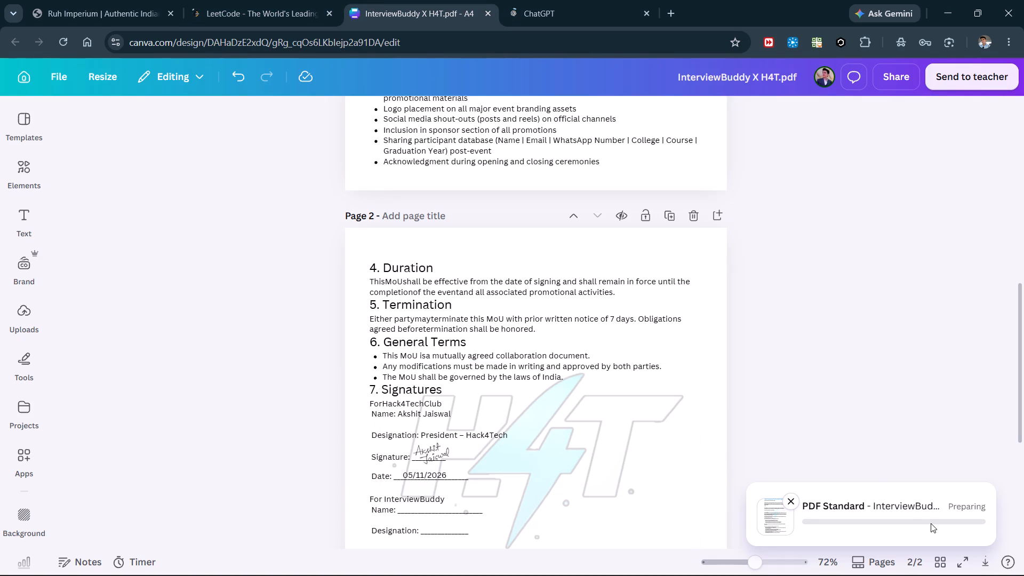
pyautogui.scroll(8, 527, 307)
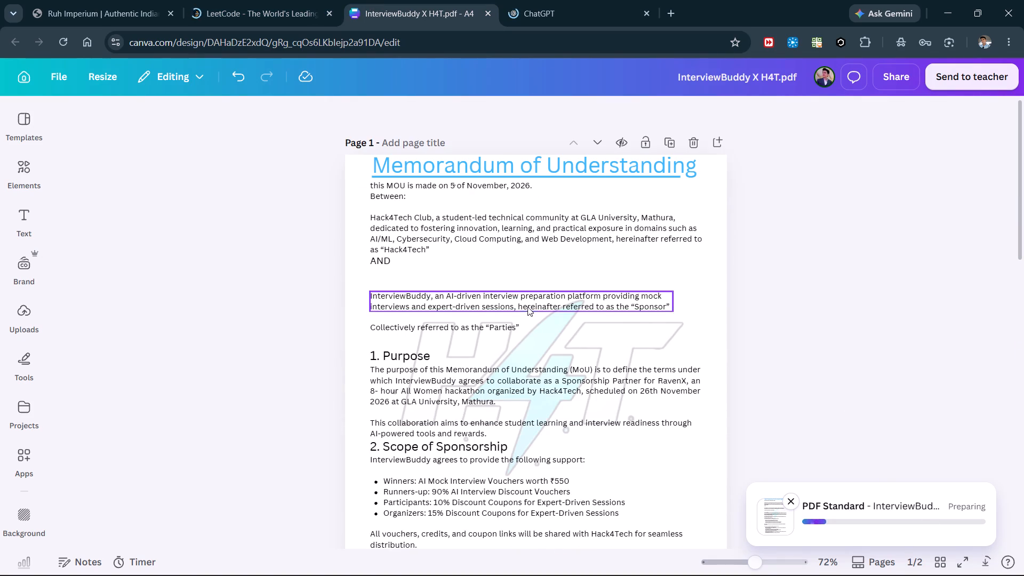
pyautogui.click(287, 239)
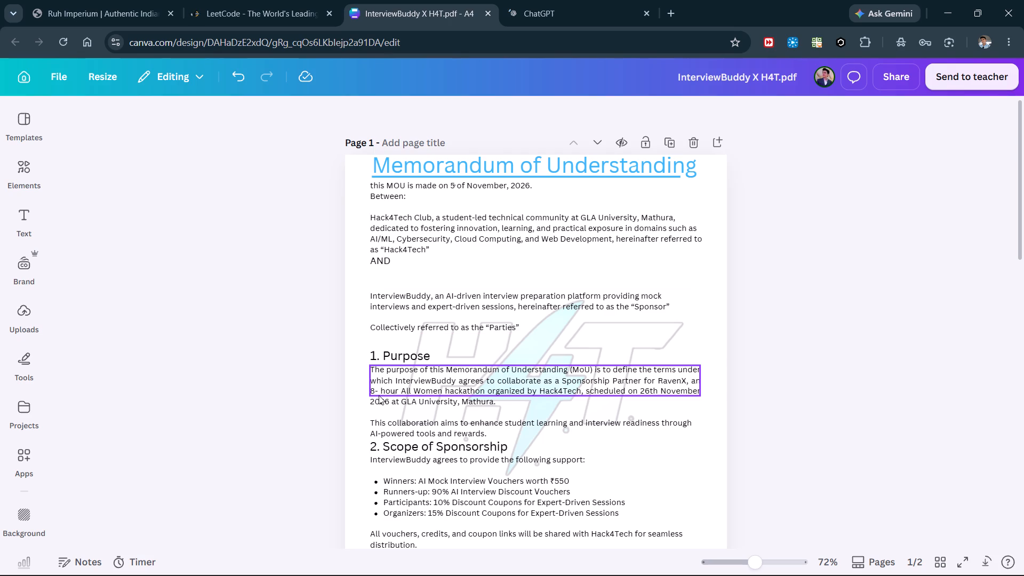
# Insert a space after "For" in the "ForHack4TechClub" line under the Signatures heading on page 2.
pyautogui.scroll(-2, 343, 396)
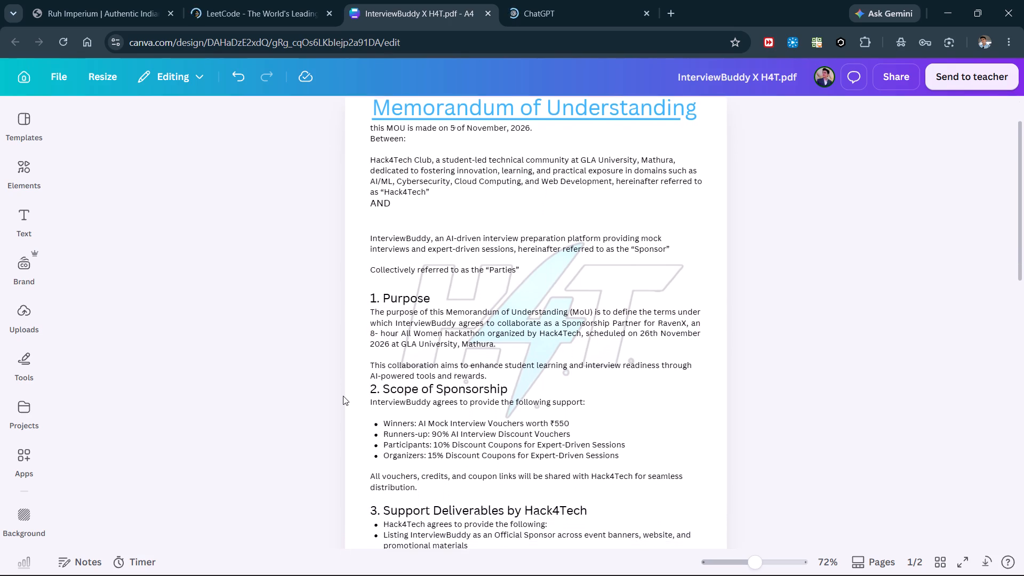
pyautogui.scroll(-2, 343, 396)
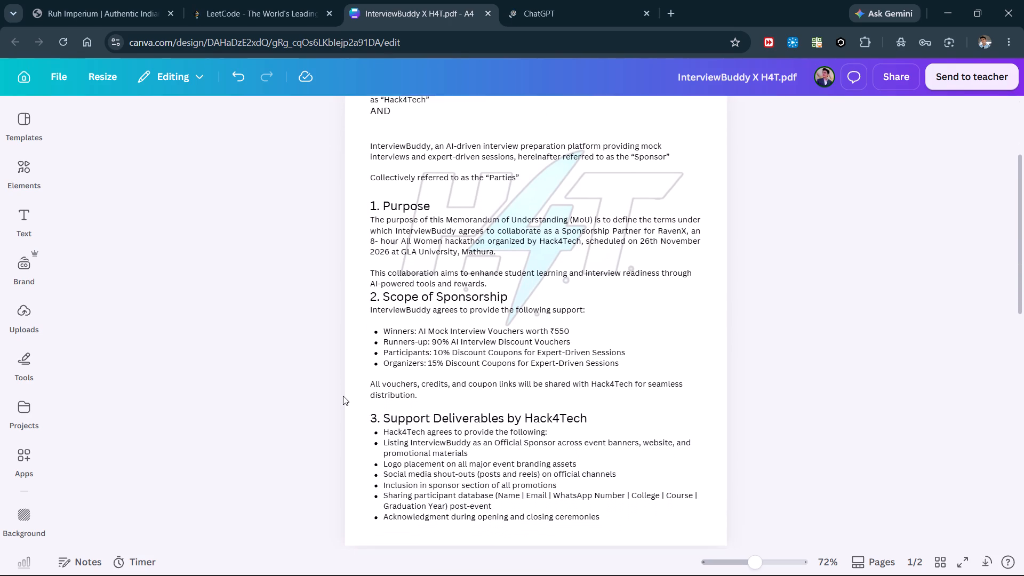
pyautogui.scroll(-2, 343, 396)
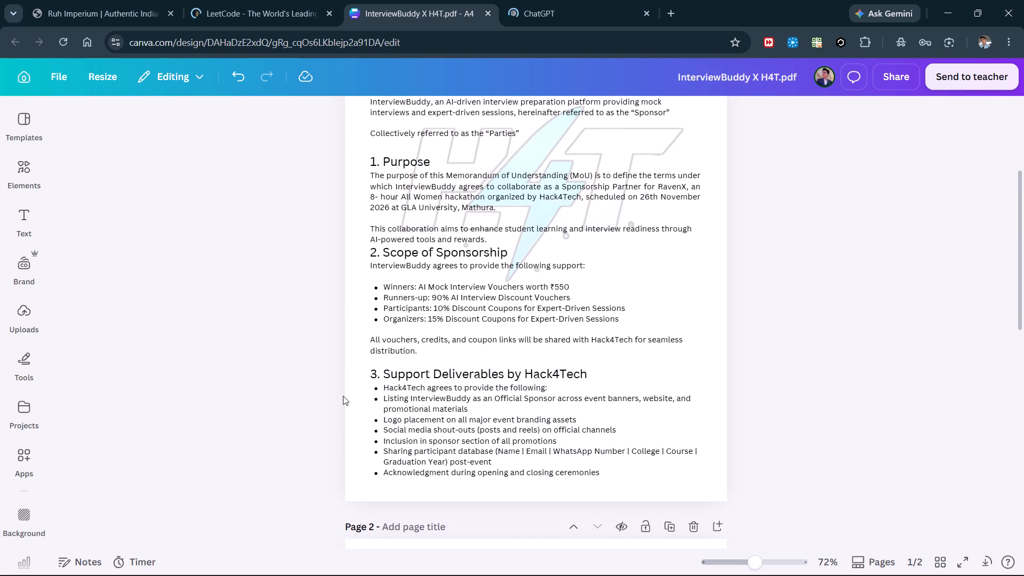
pyautogui.scroll(-5, 343, 396)
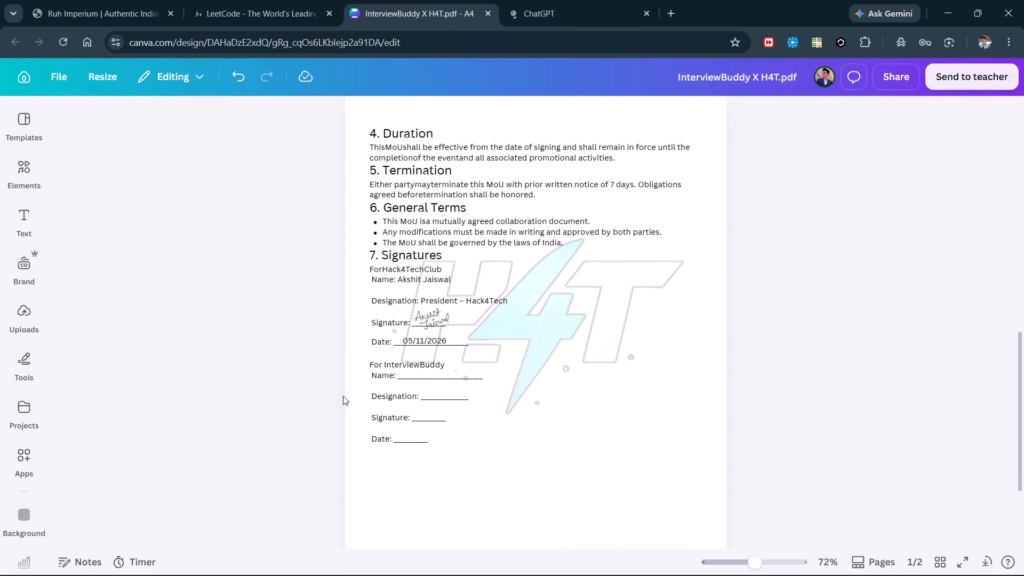
pyautogui.scroll(-1, 343, 396)
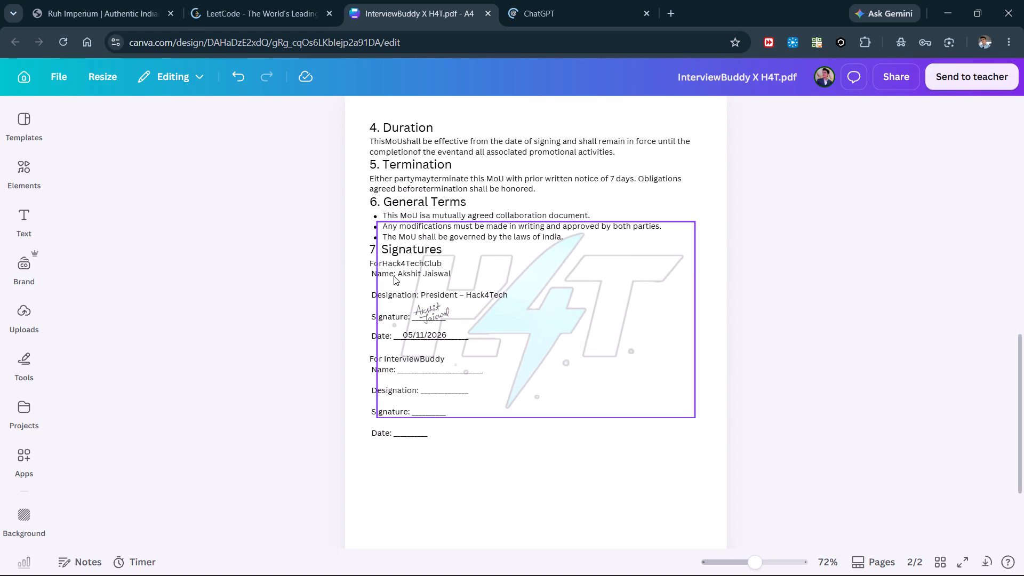
pyautogui.doubleClick(384, 261)
pyautogui.click(384, 261)
pyautogui.press('space')
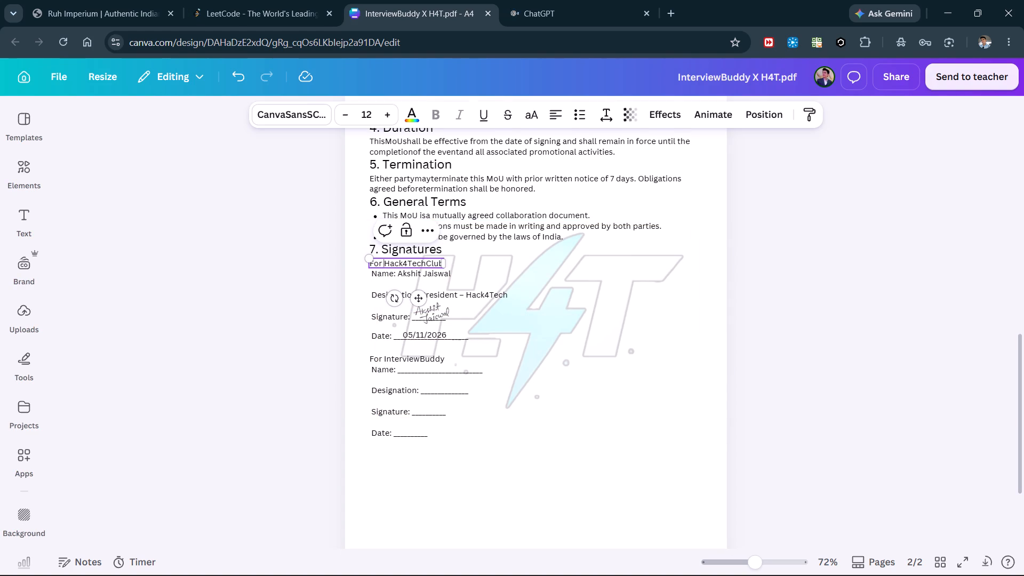
pyautogui.click(346, 276)
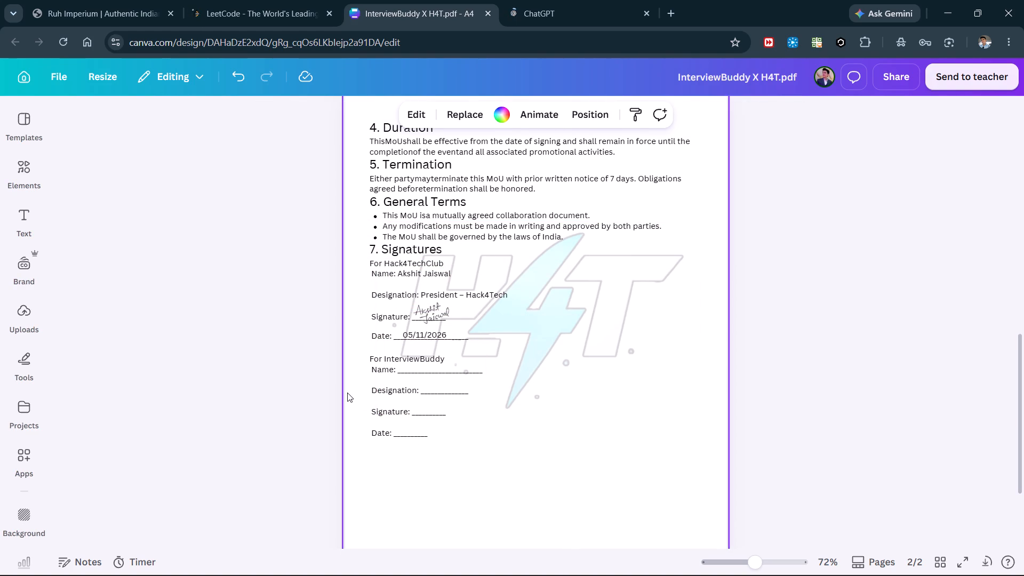
# Open the download settings for the corrected MoU design.
pyautogui.scroll(1, 402, 264)
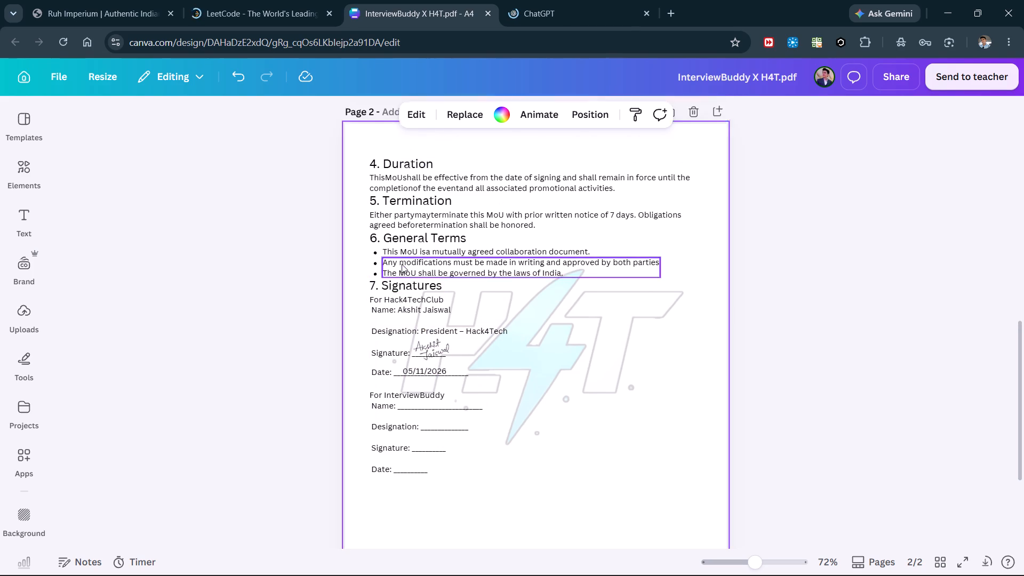
pyautogui.scroll(2, 402, 264)
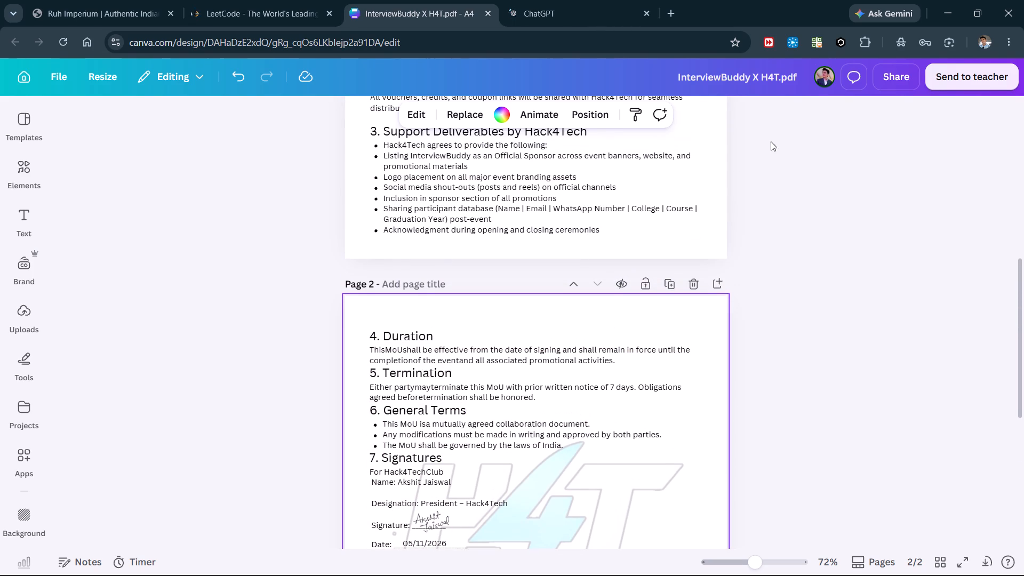
pyautogui.click(884, 78)
pyautogui.click(788, 396)
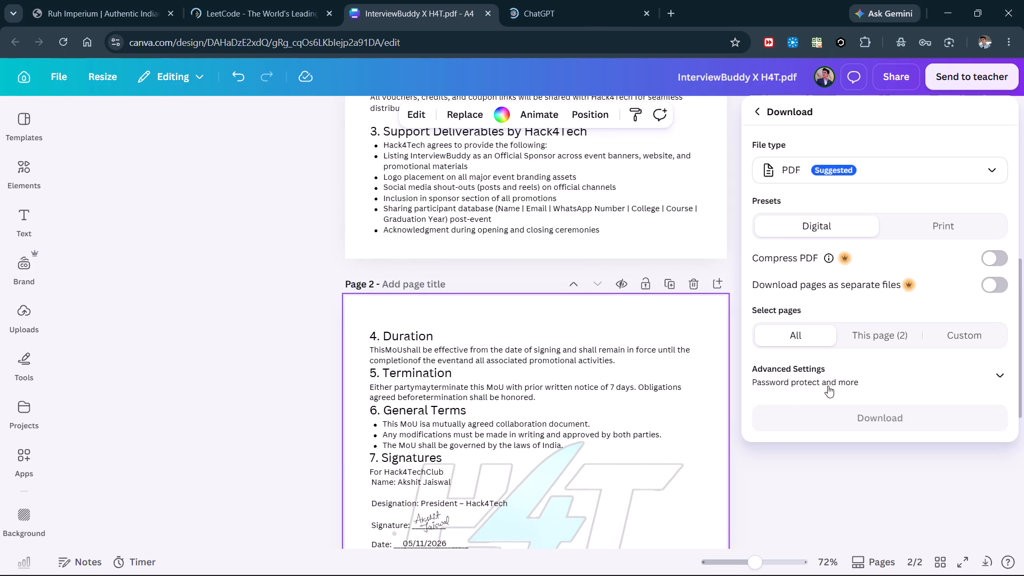